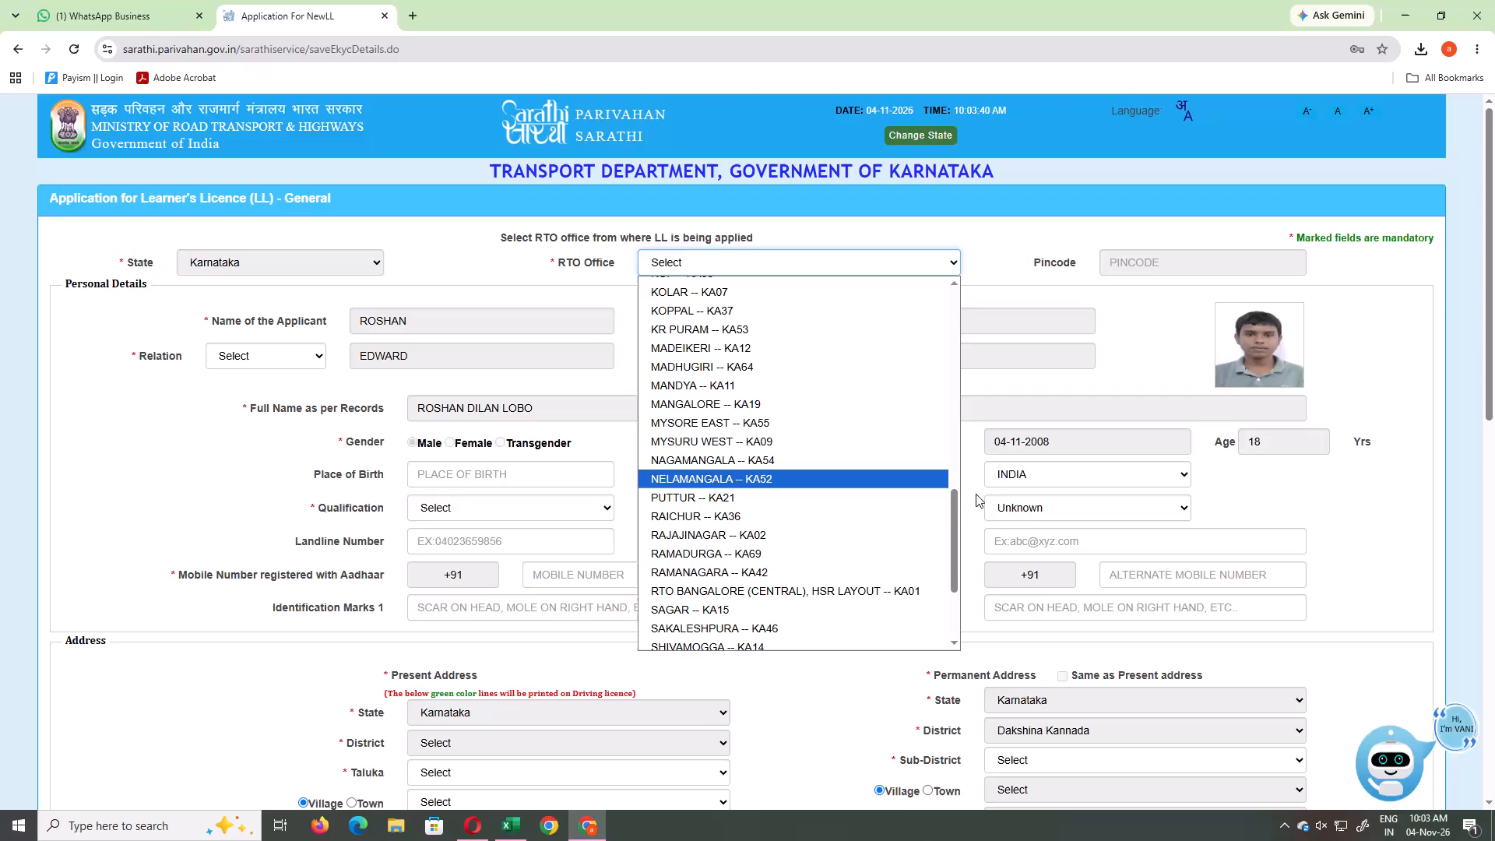
Choose MANGALORE -- KA19 as the RTO office for the learner's licence application.
scroll(775, 535, down, 3)
scroll(774, 508, up, 3)
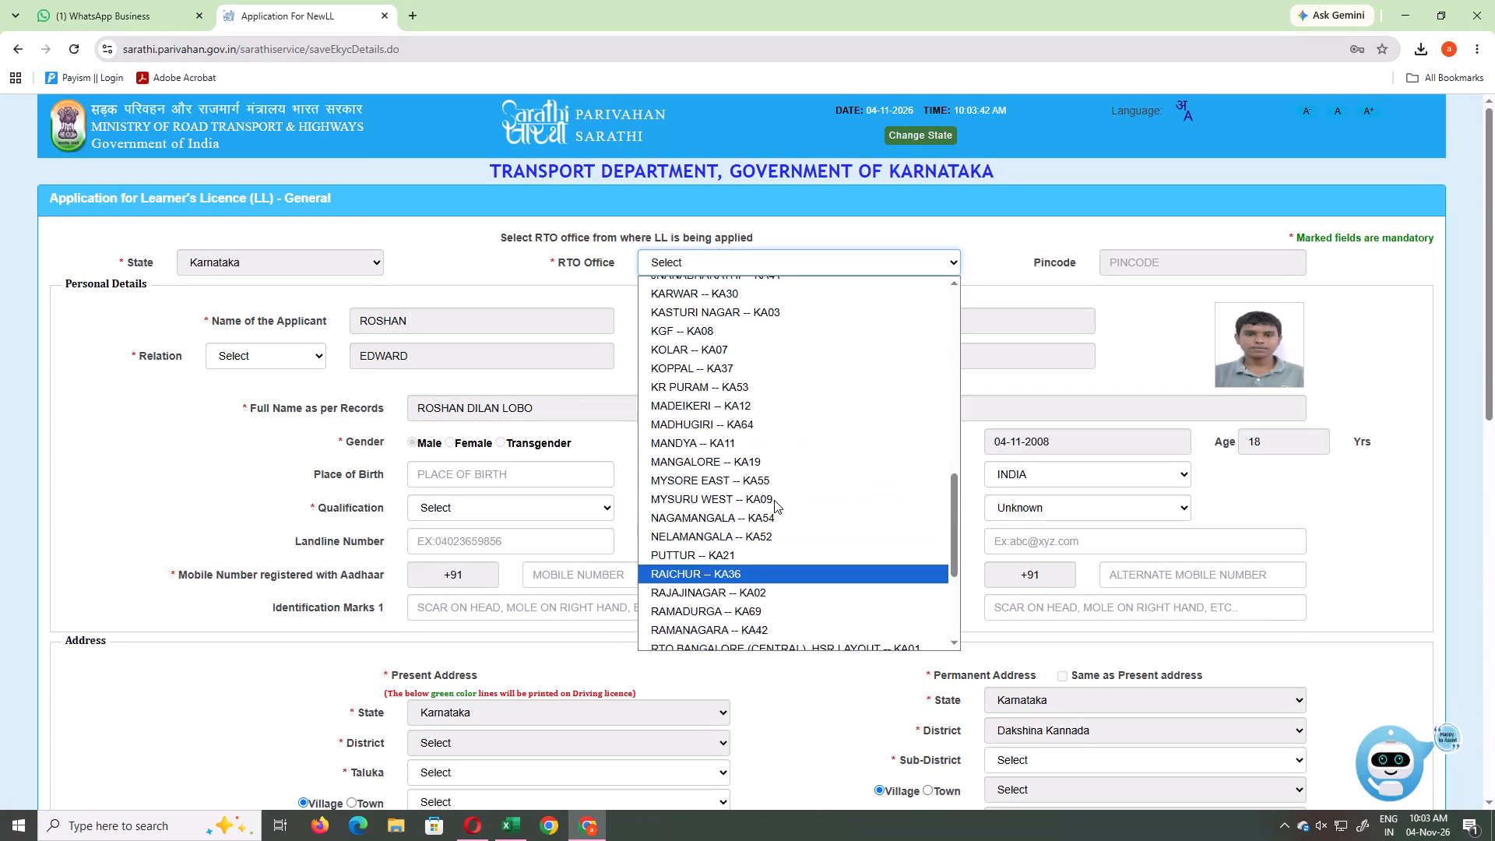
scroll(751, 481, up, 7)
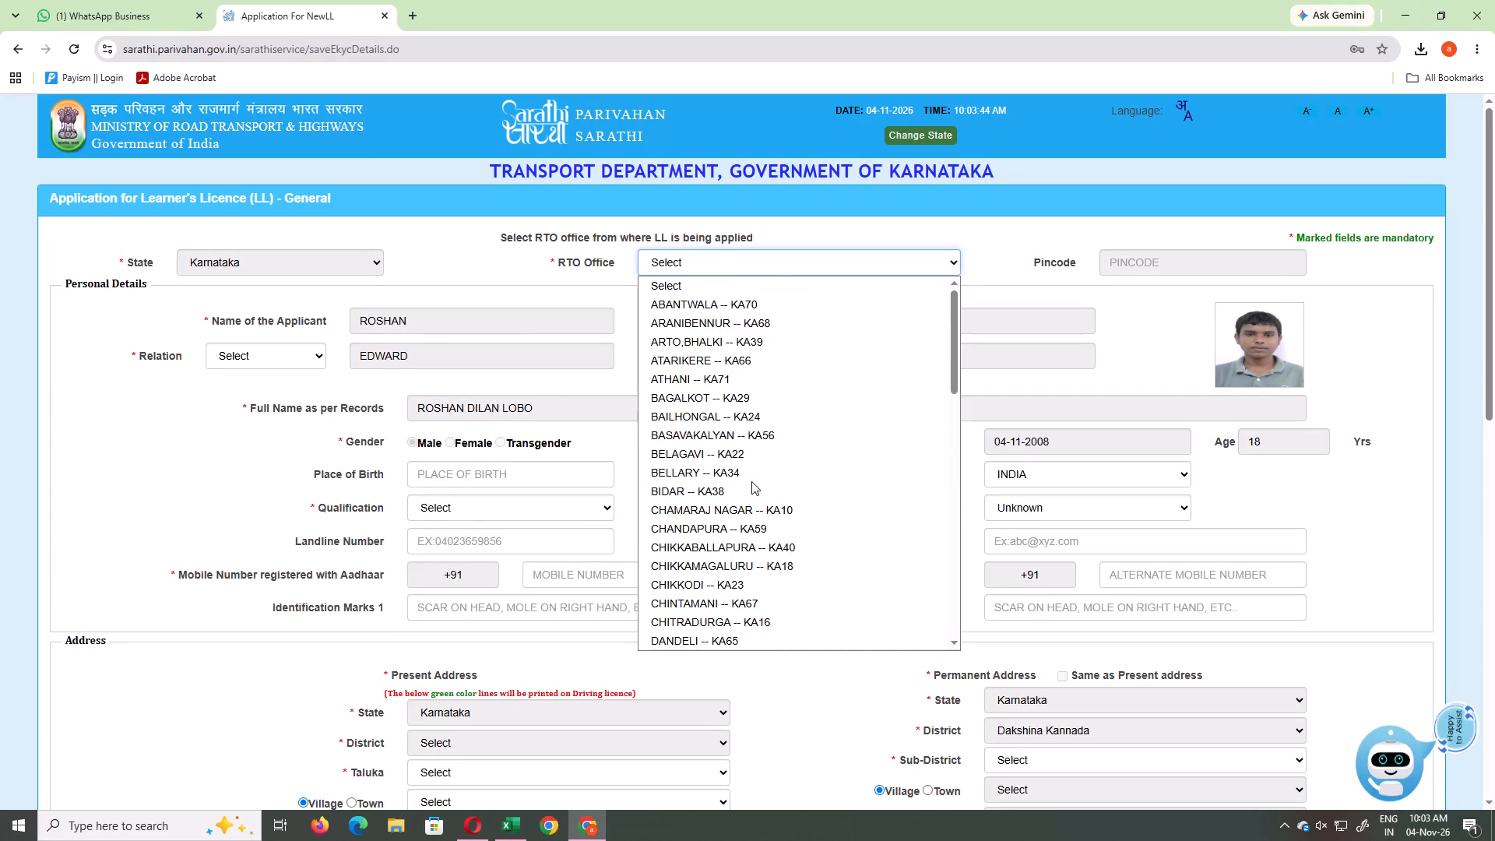
scroll(751, 481, down, 4)
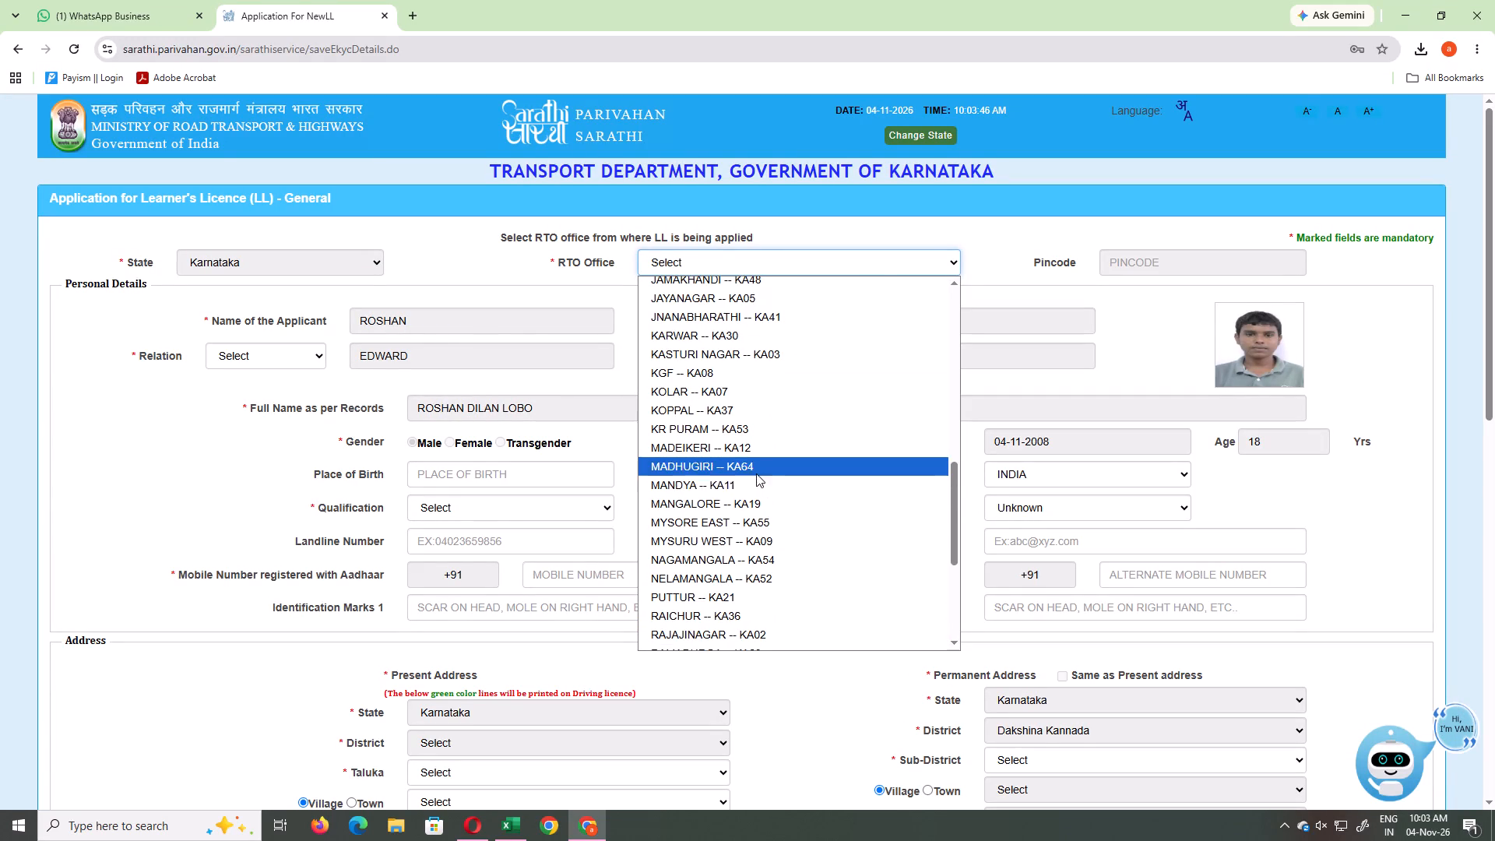
click(757, 501)
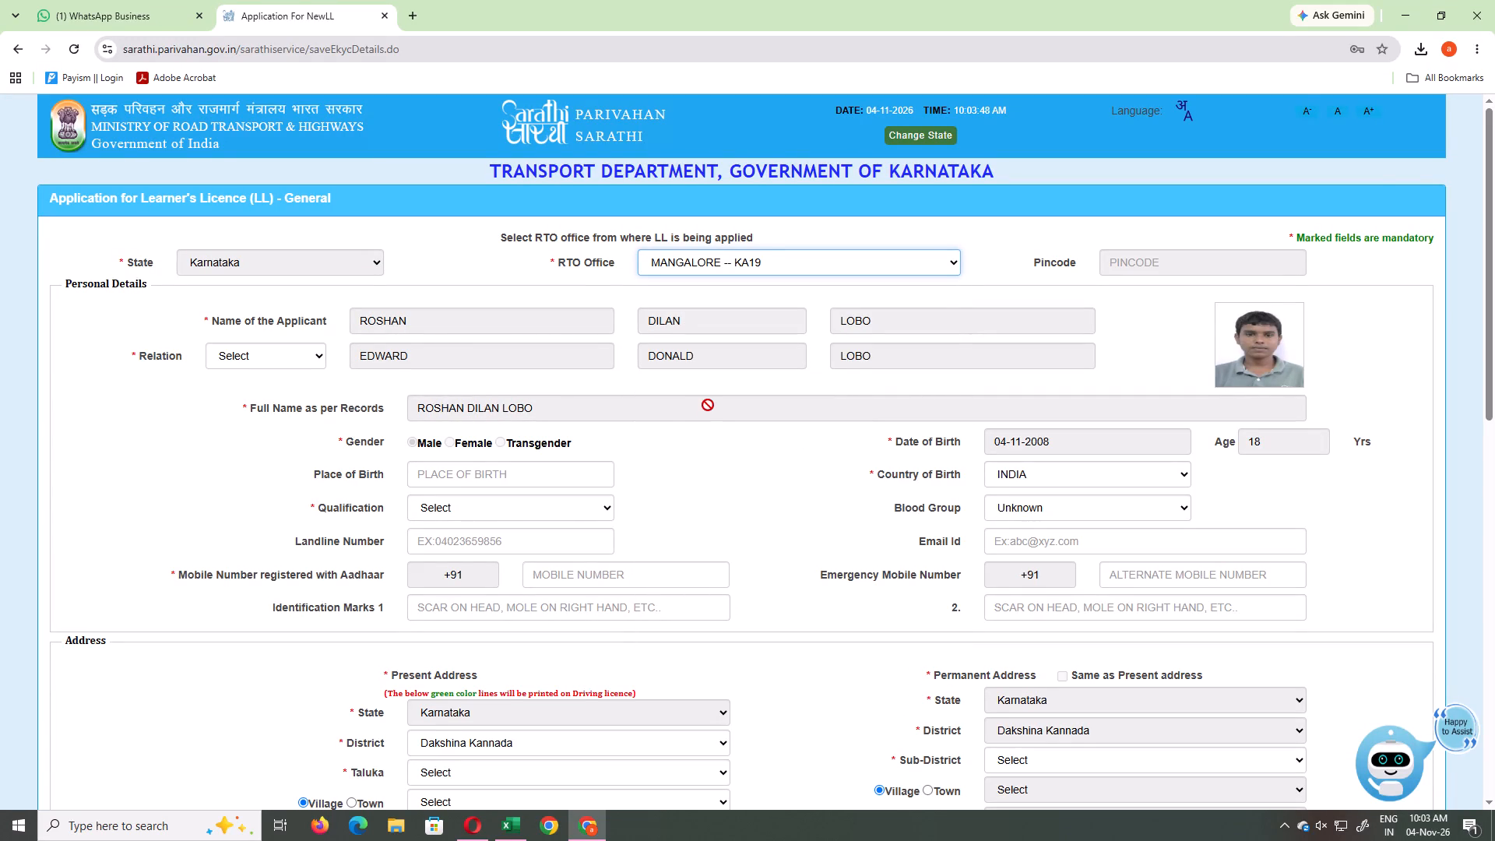
In the personal details, set the qualification to 10+2 or Equivalent and the blood group to O+.
scroll(665, 421, down, 1)
click(535, 403)
click(522, 424)
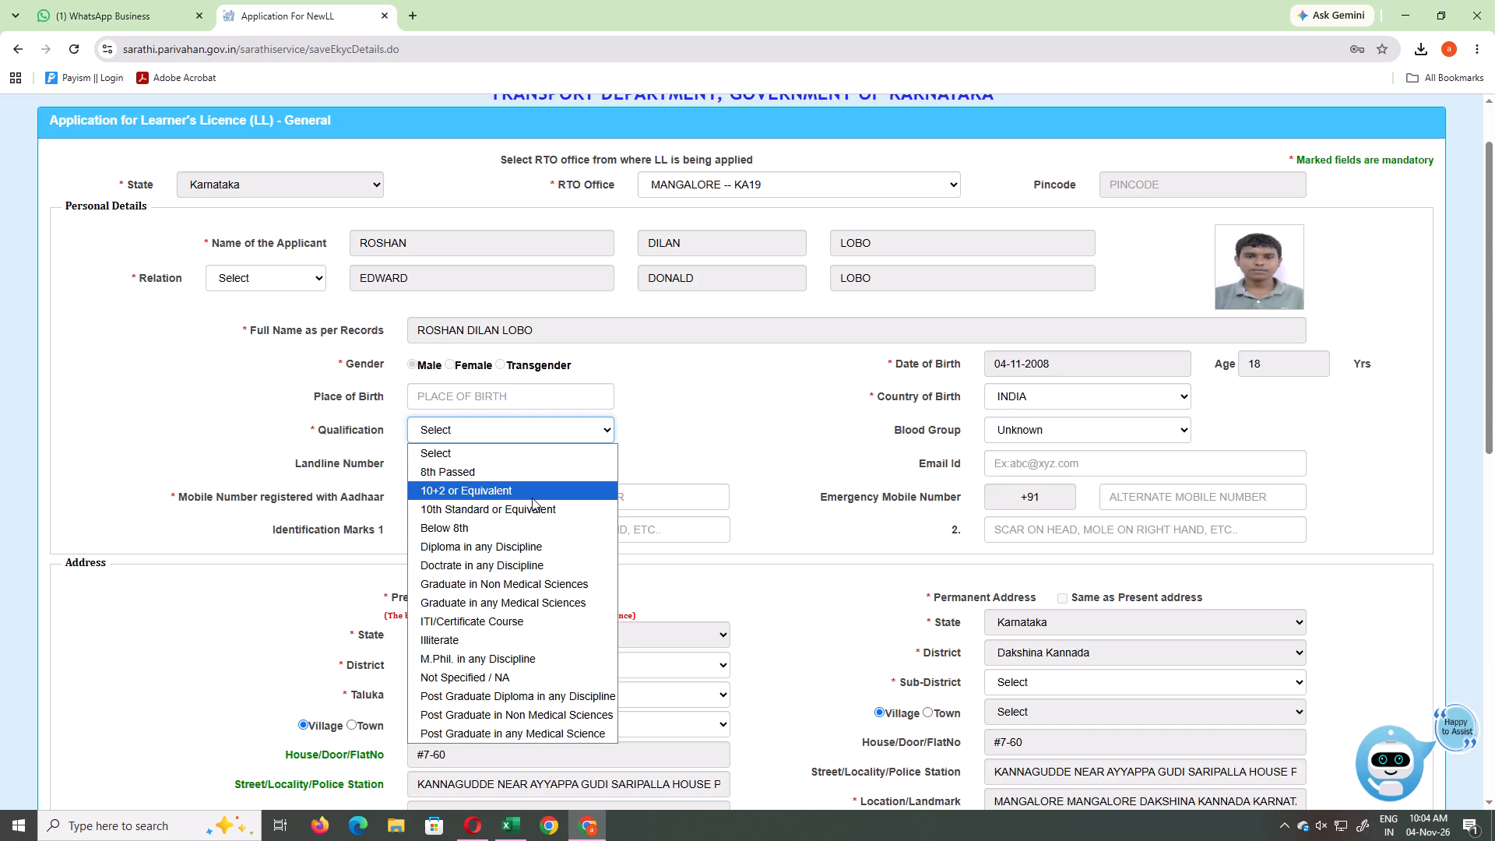
click(532, 498)
click(658, 458)
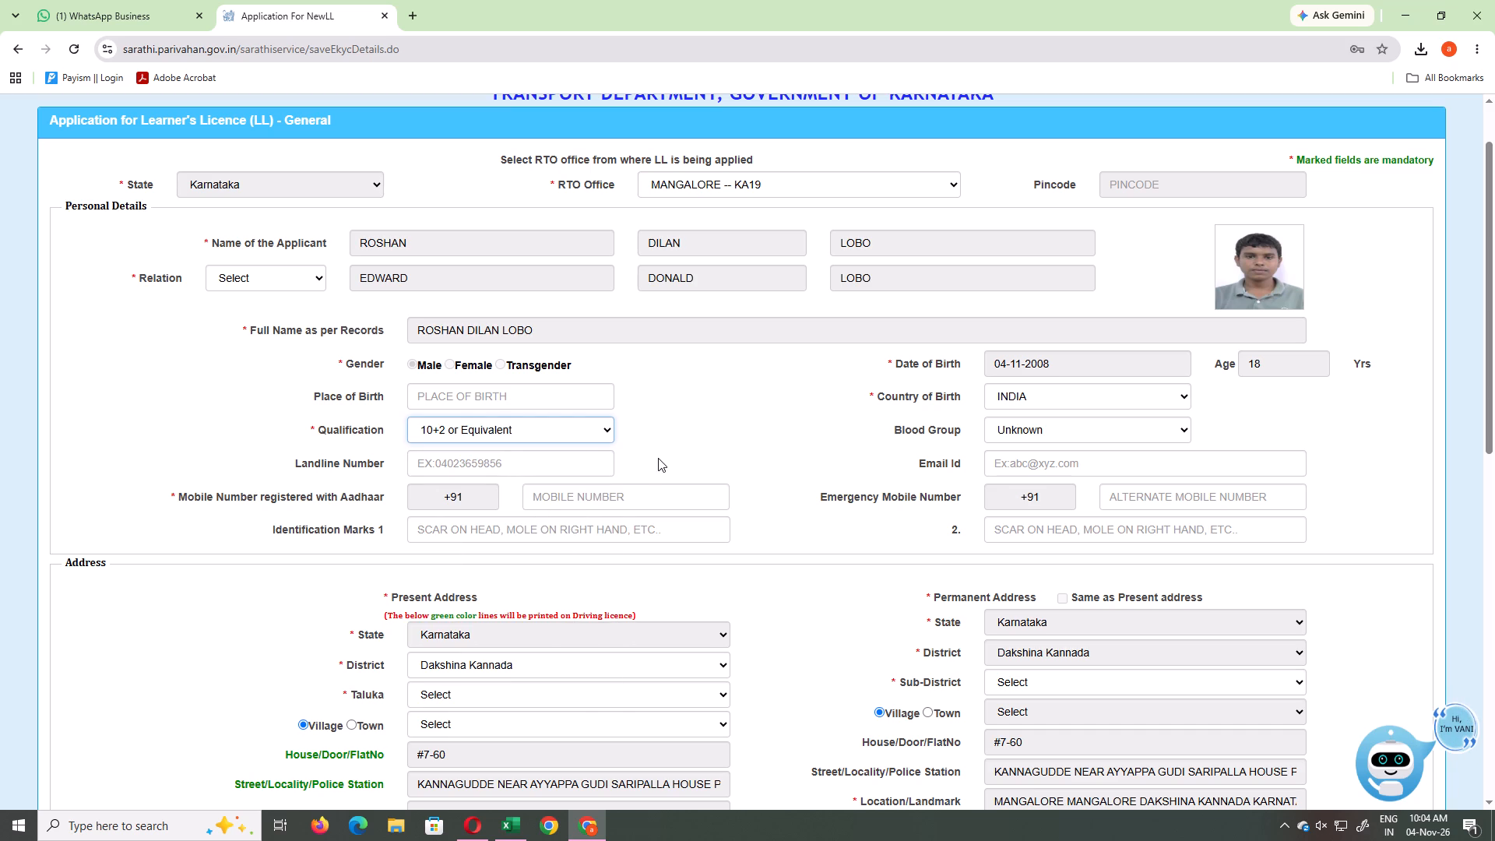
click(1008, 424)
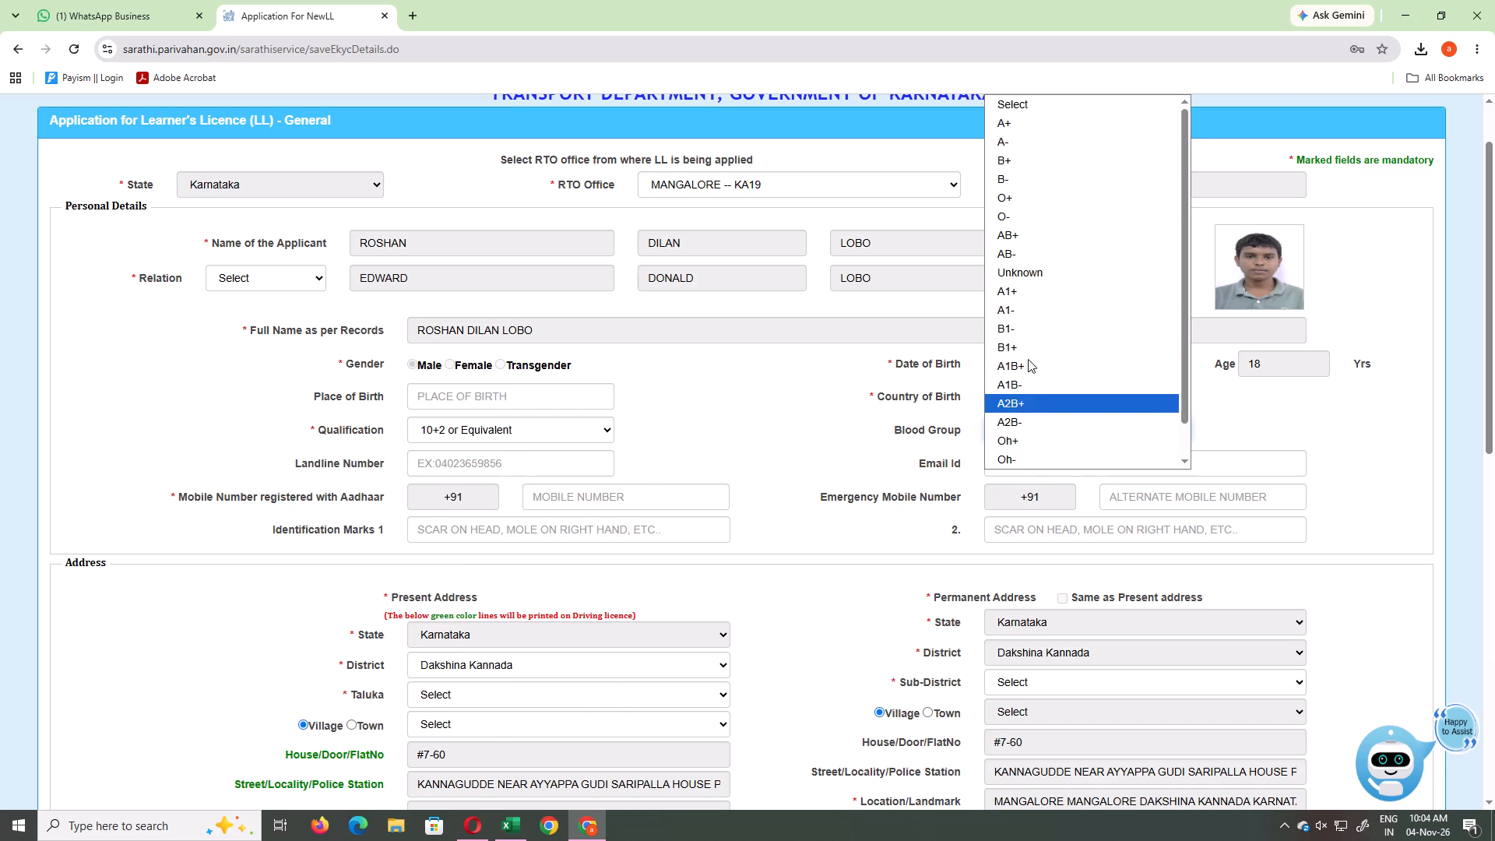
click(1044, 195)
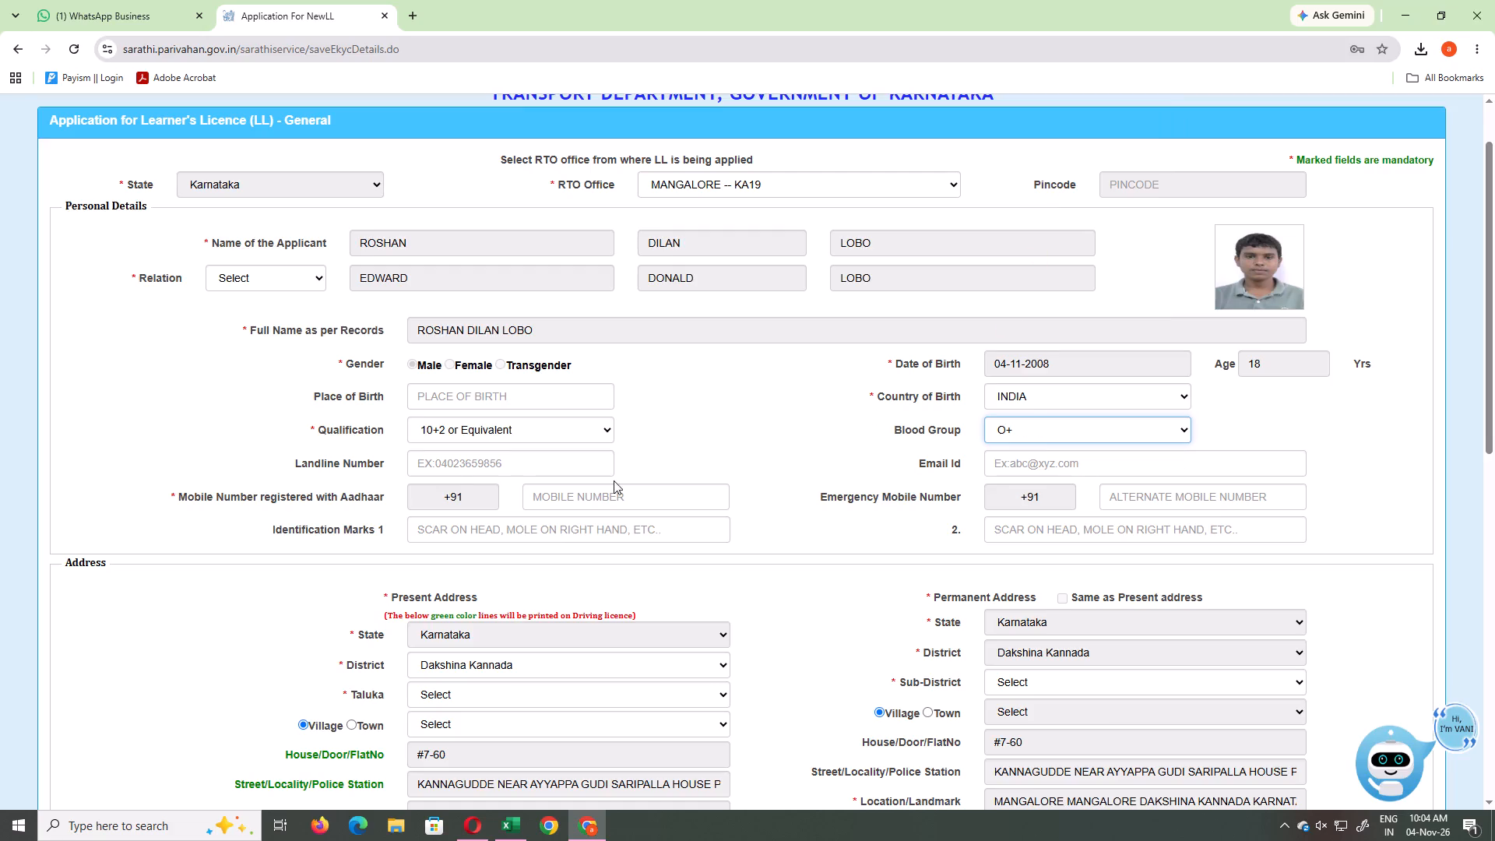
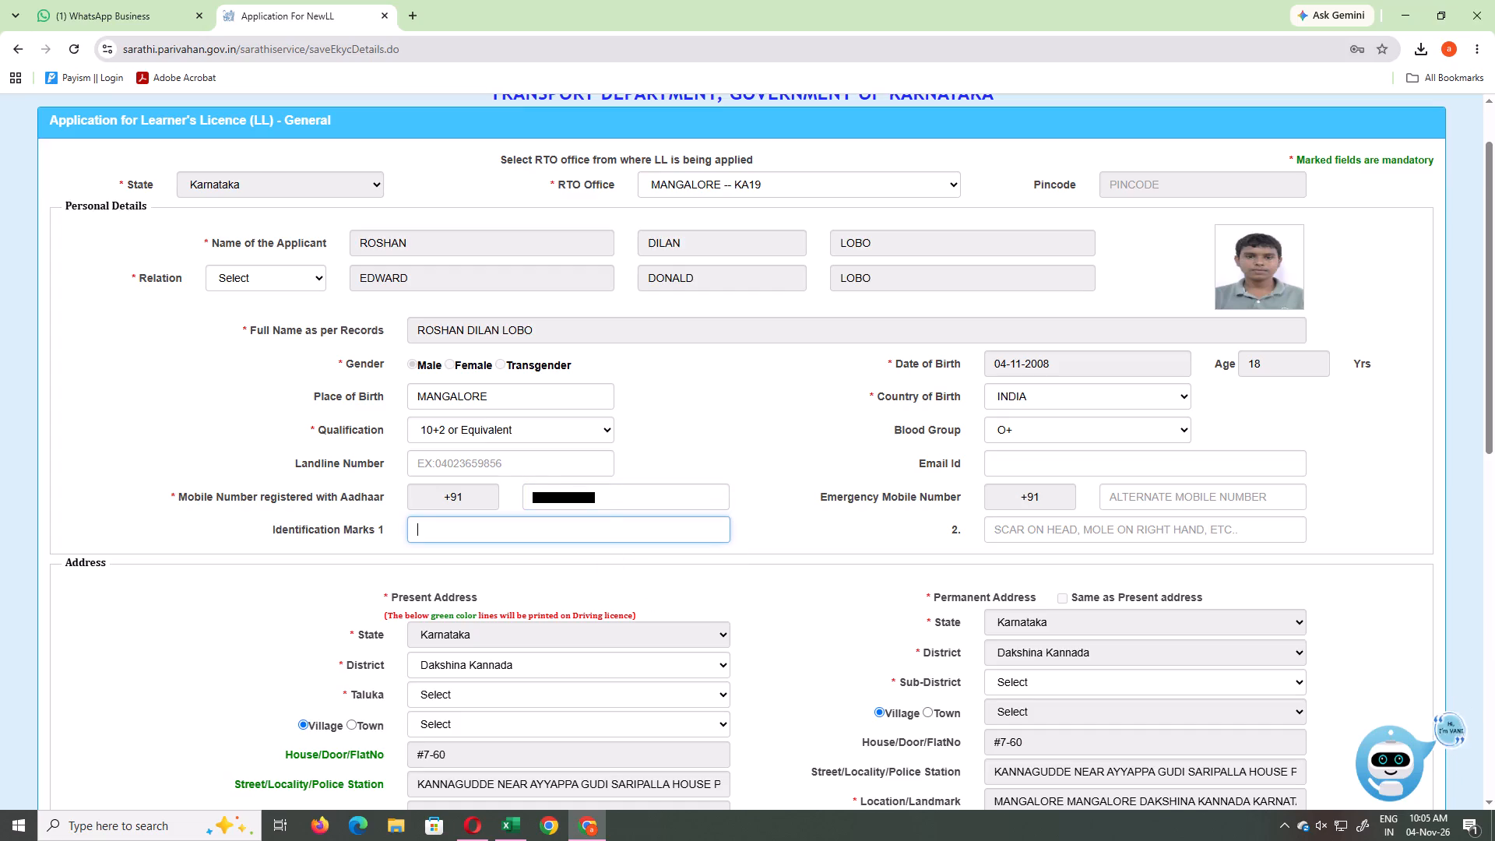
Leave the Identification Marks 1 field blank and exit it.
click(730, 555)
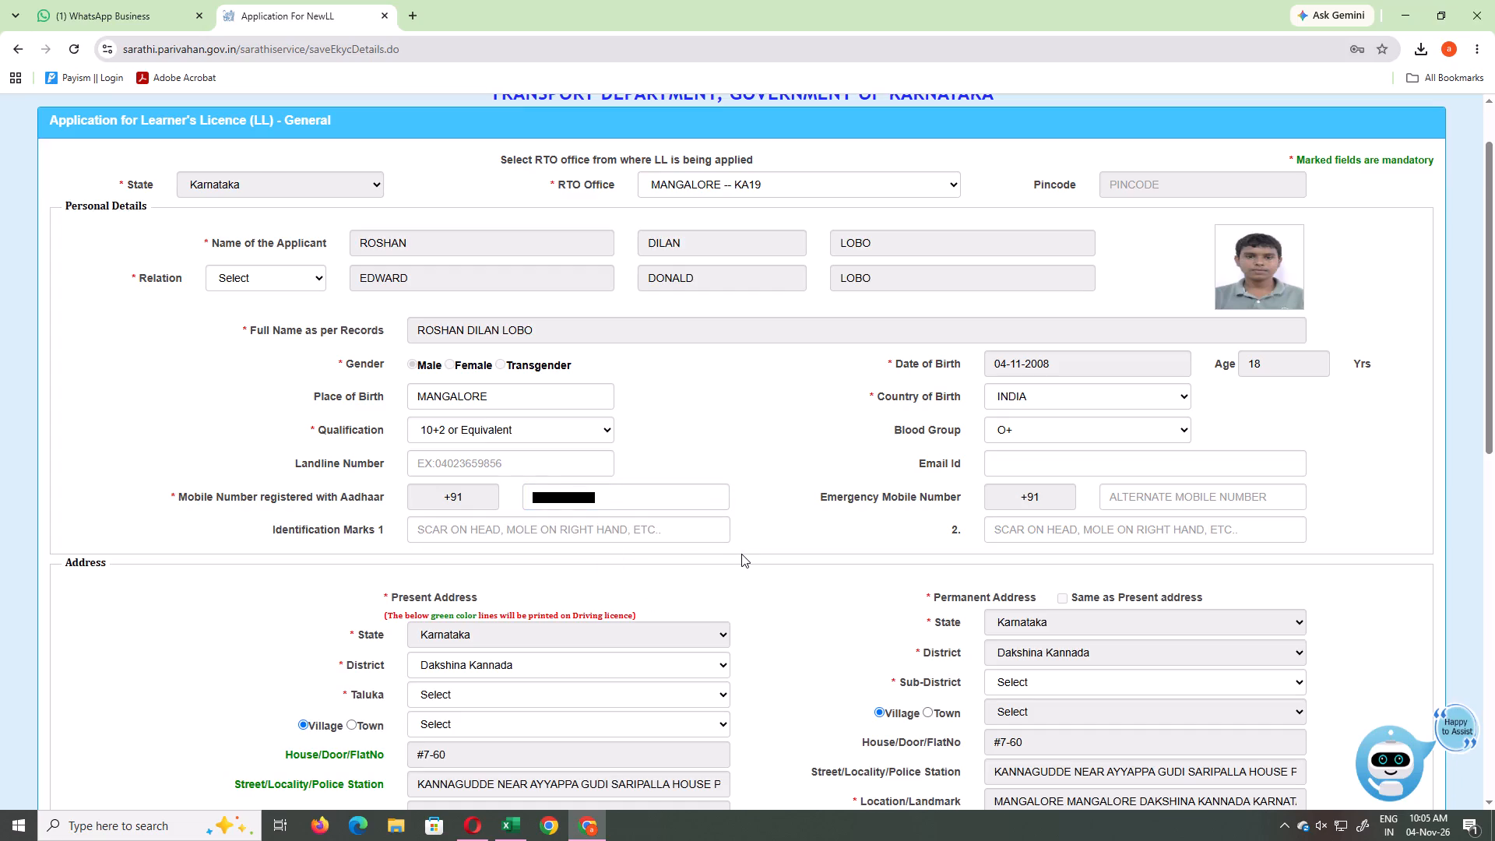
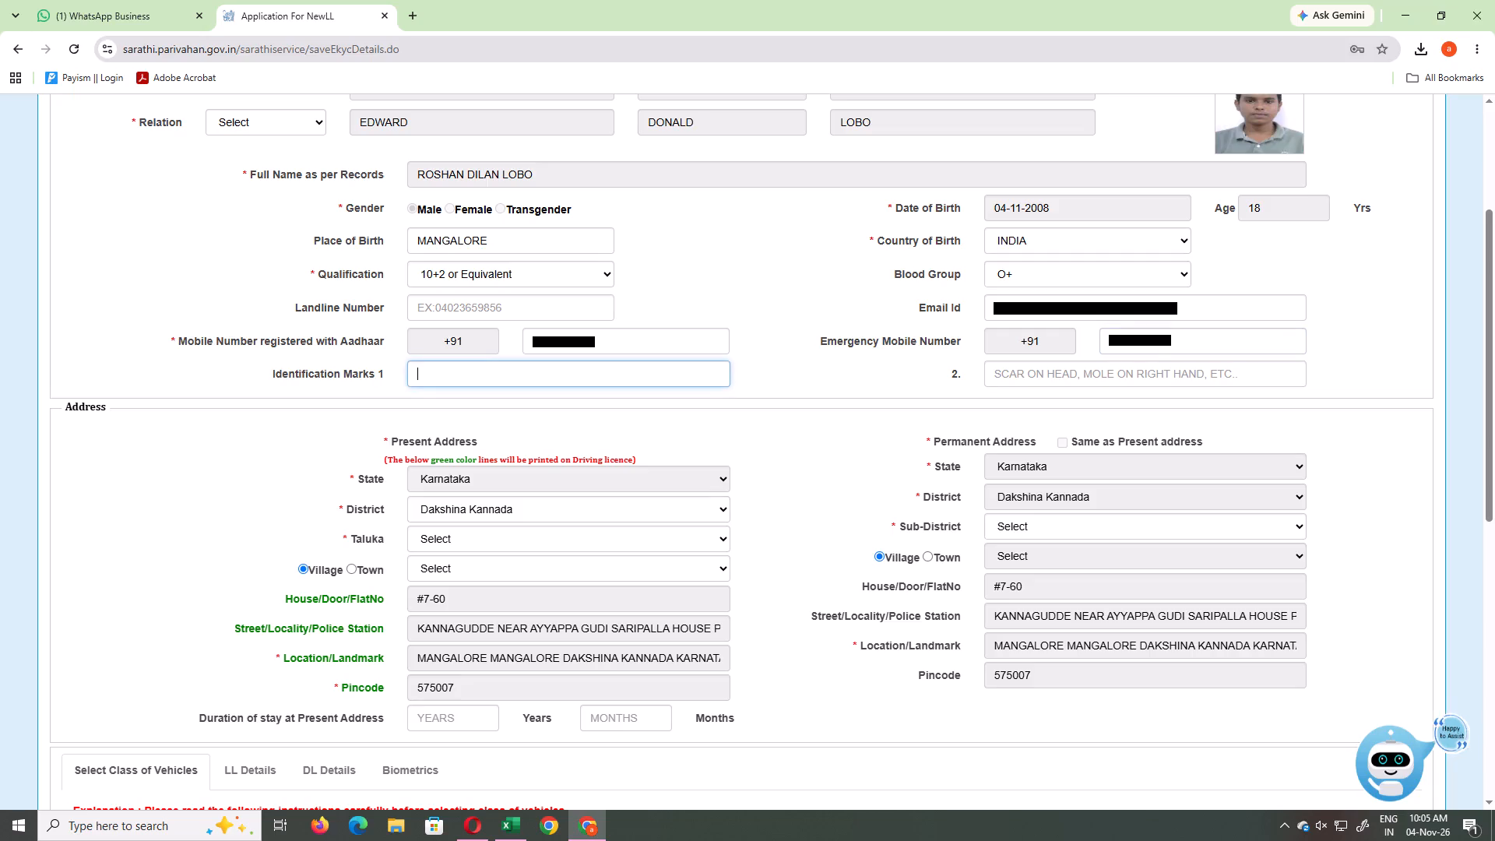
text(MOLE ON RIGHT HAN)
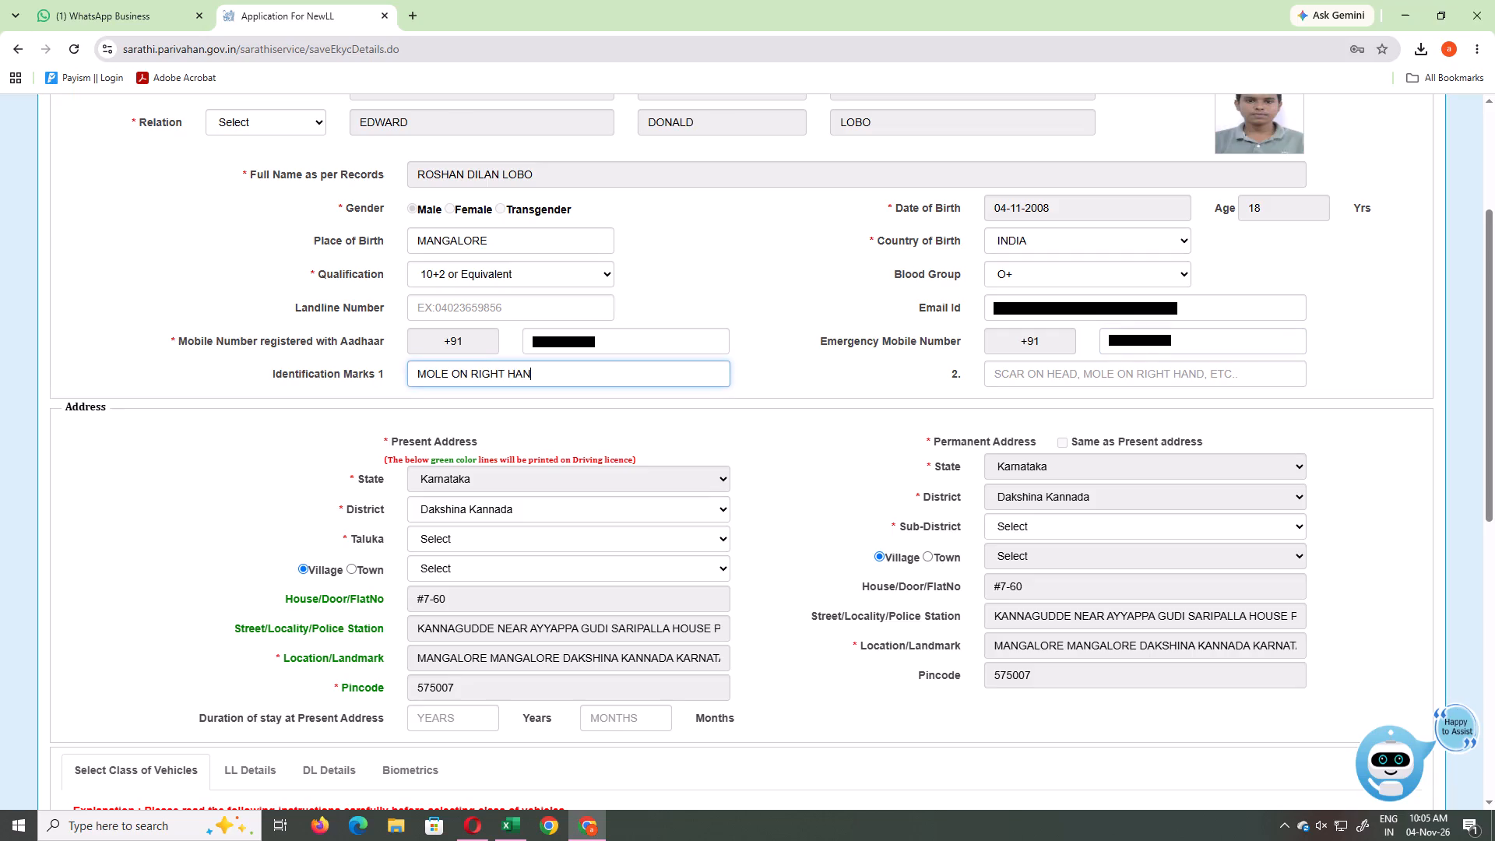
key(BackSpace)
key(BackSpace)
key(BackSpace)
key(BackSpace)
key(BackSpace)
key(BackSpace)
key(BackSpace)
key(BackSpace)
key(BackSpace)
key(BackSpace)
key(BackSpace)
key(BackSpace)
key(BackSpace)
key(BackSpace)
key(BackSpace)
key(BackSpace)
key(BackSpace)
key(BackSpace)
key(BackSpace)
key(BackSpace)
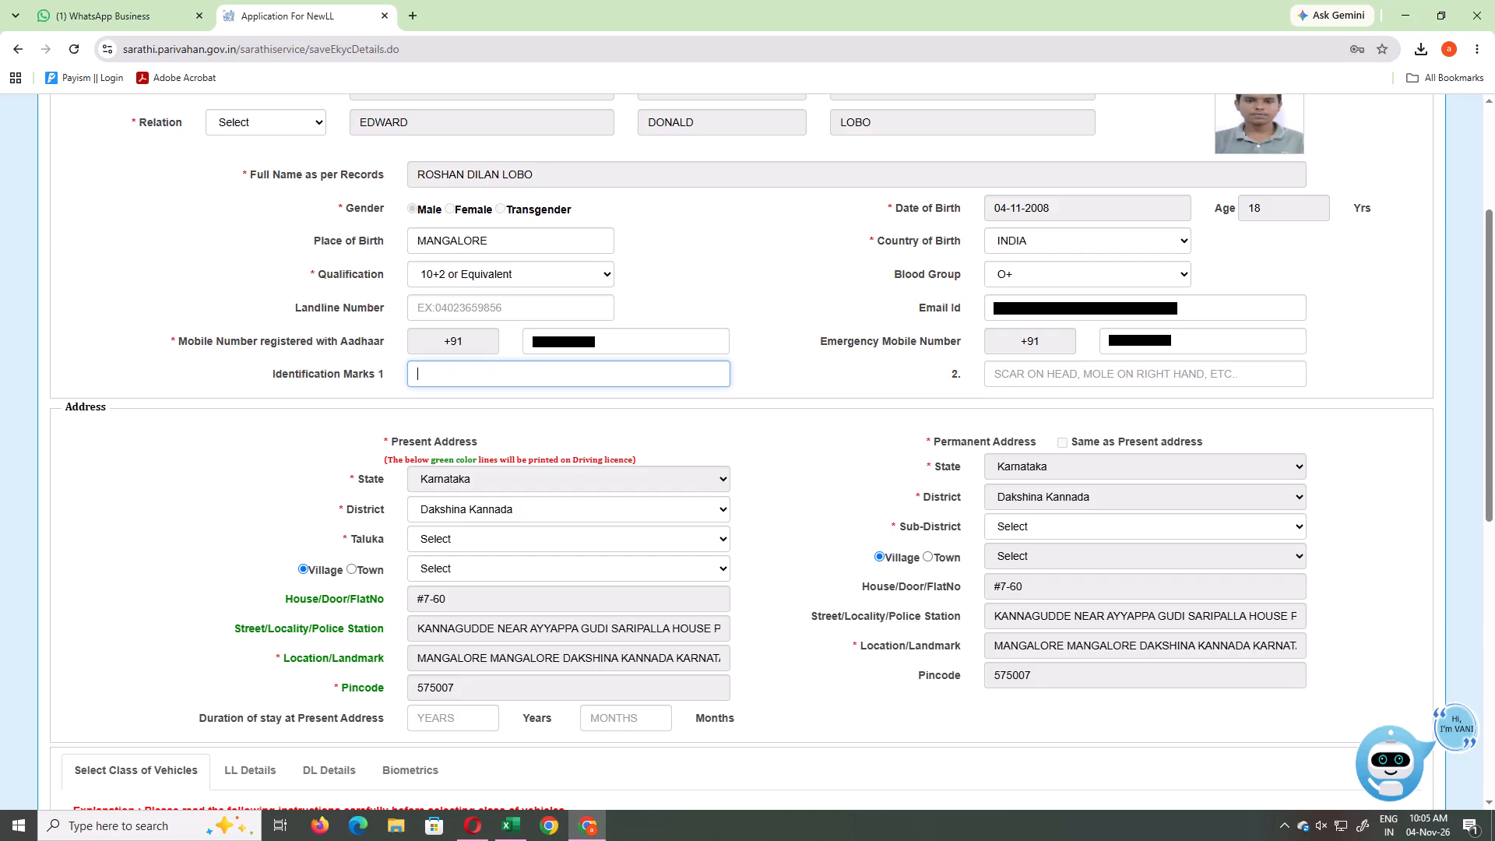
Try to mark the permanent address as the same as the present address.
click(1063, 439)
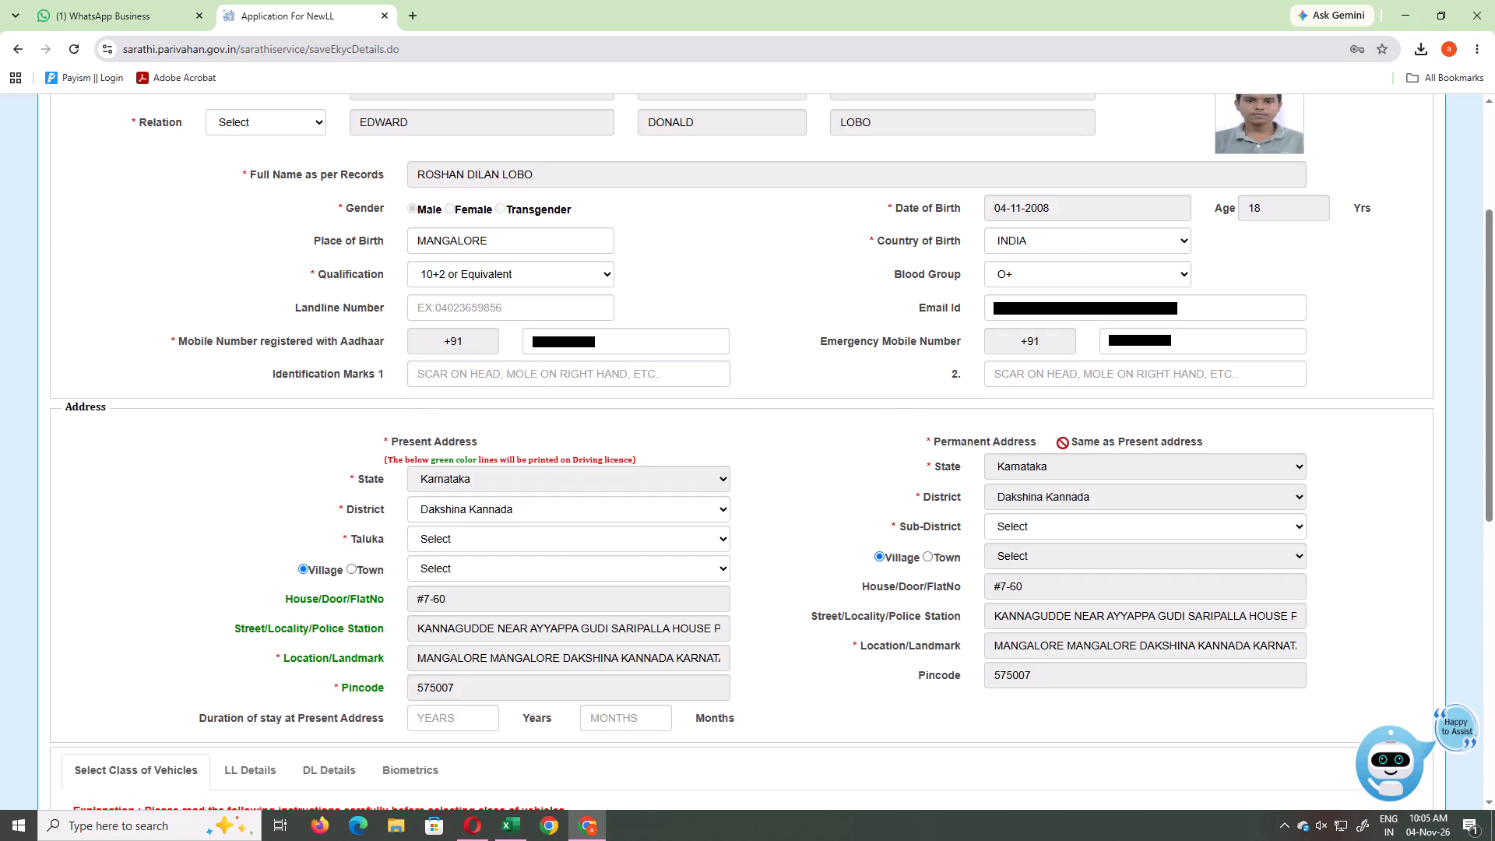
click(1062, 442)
Set the duration of stay at the present address to 18 years and 0 months.
scroll(616, 496, down, 2)
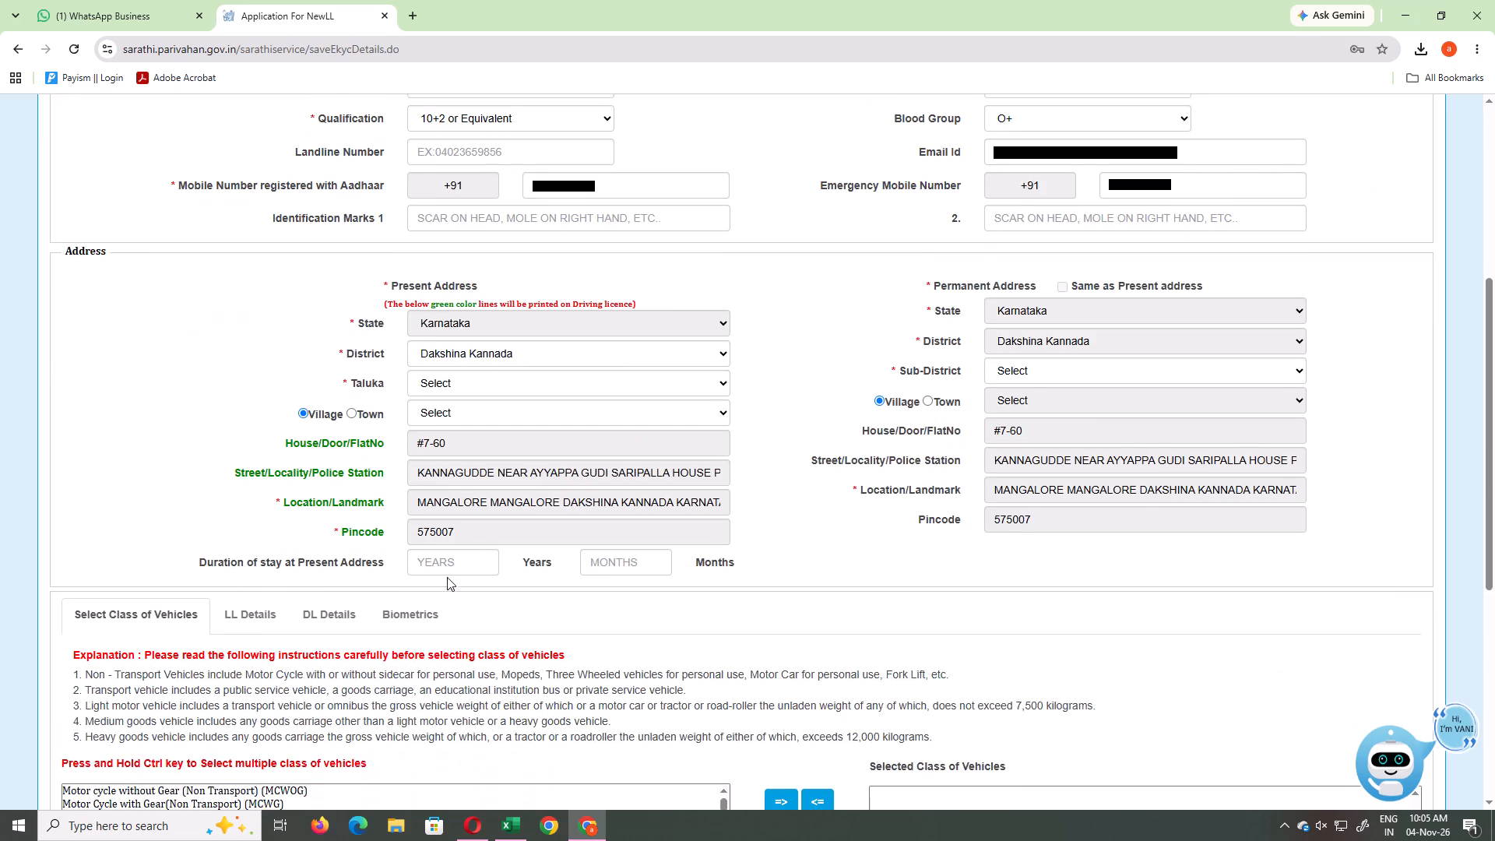
click(448, 561)
text(18)
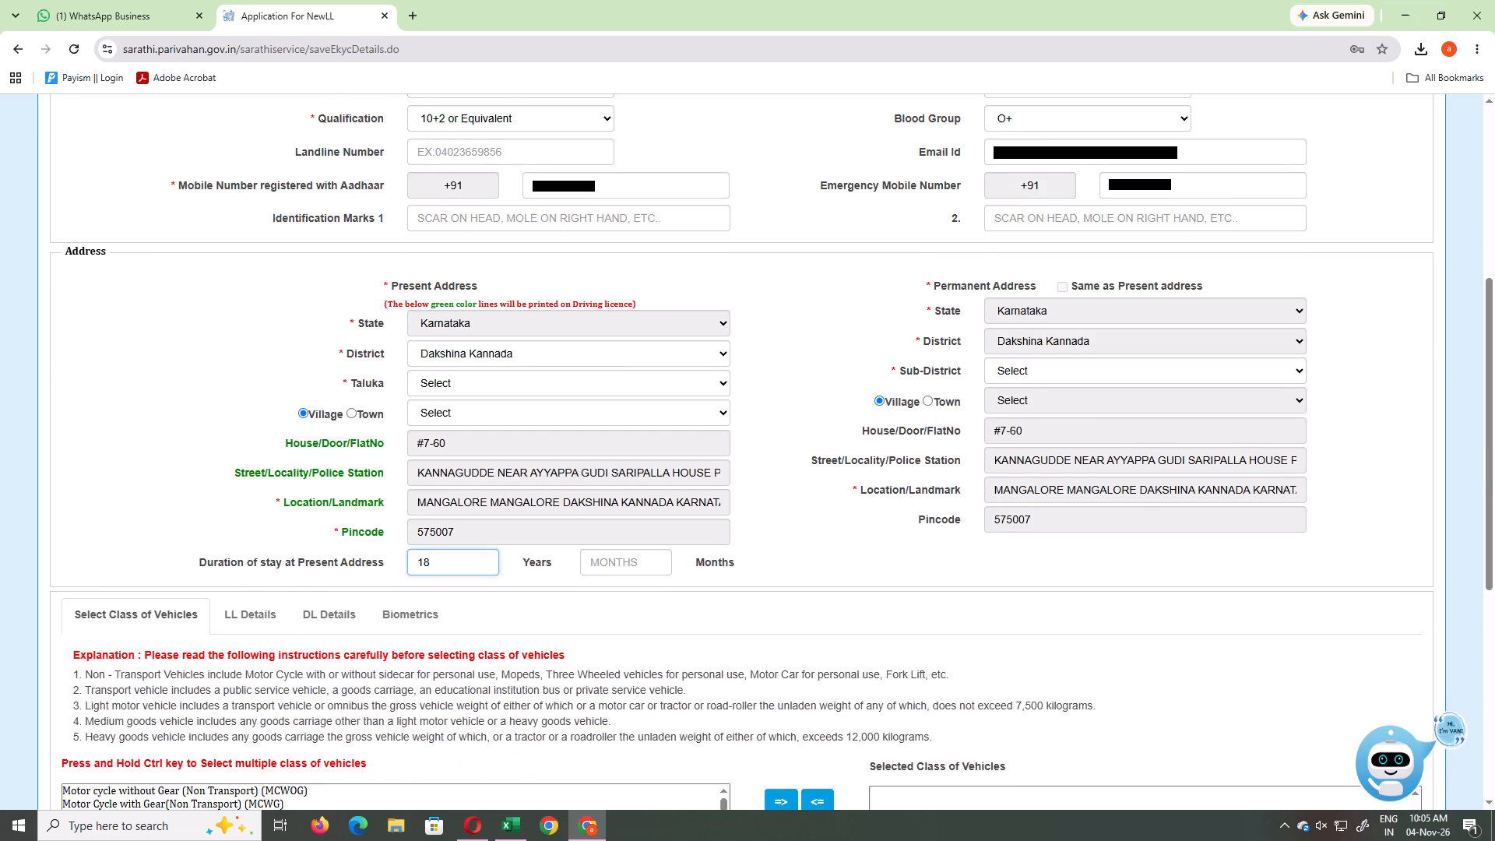
click(624, 567)
key(0)
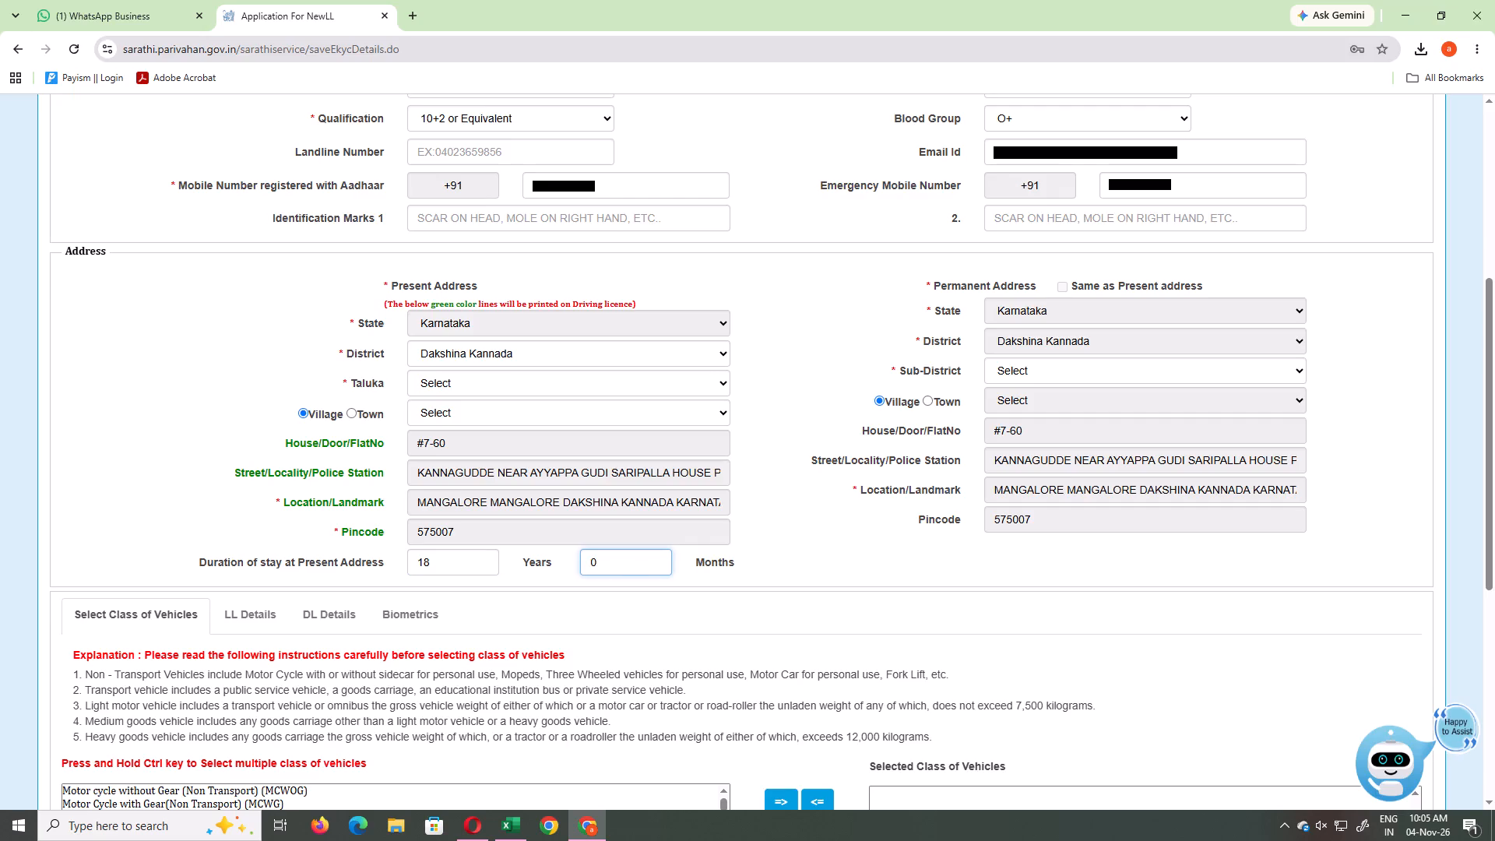
click(526, 590)
Add Motor Cycle with Gear (Non Transport) (MCWG) and LIGHT MOTOR VEHICLE (LMV) to the selected classes of vehicles.
scroll(591, 579, down, 3)
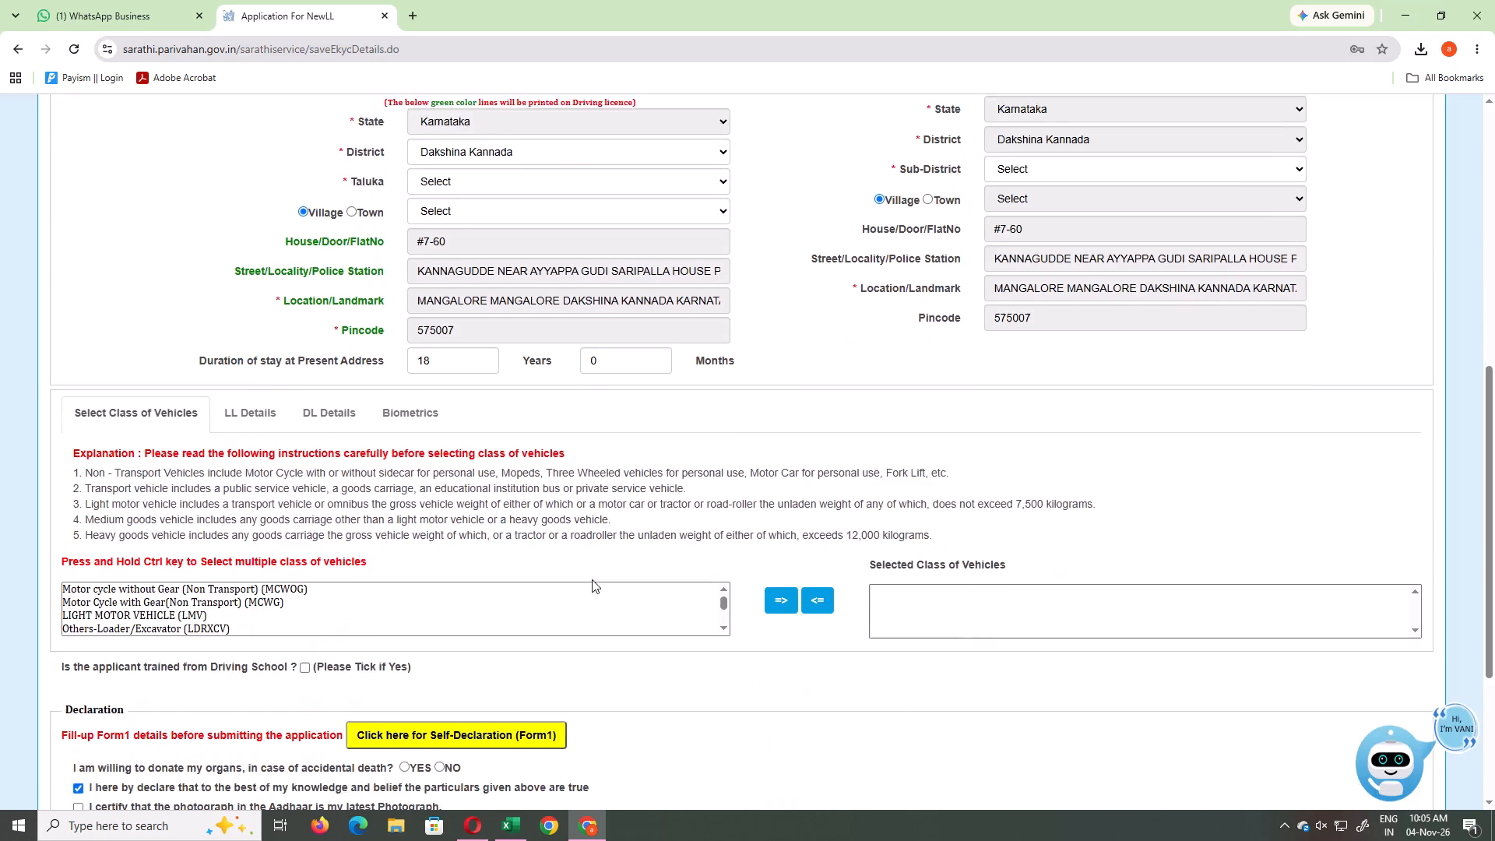
scroll(404, 465, down, 2)
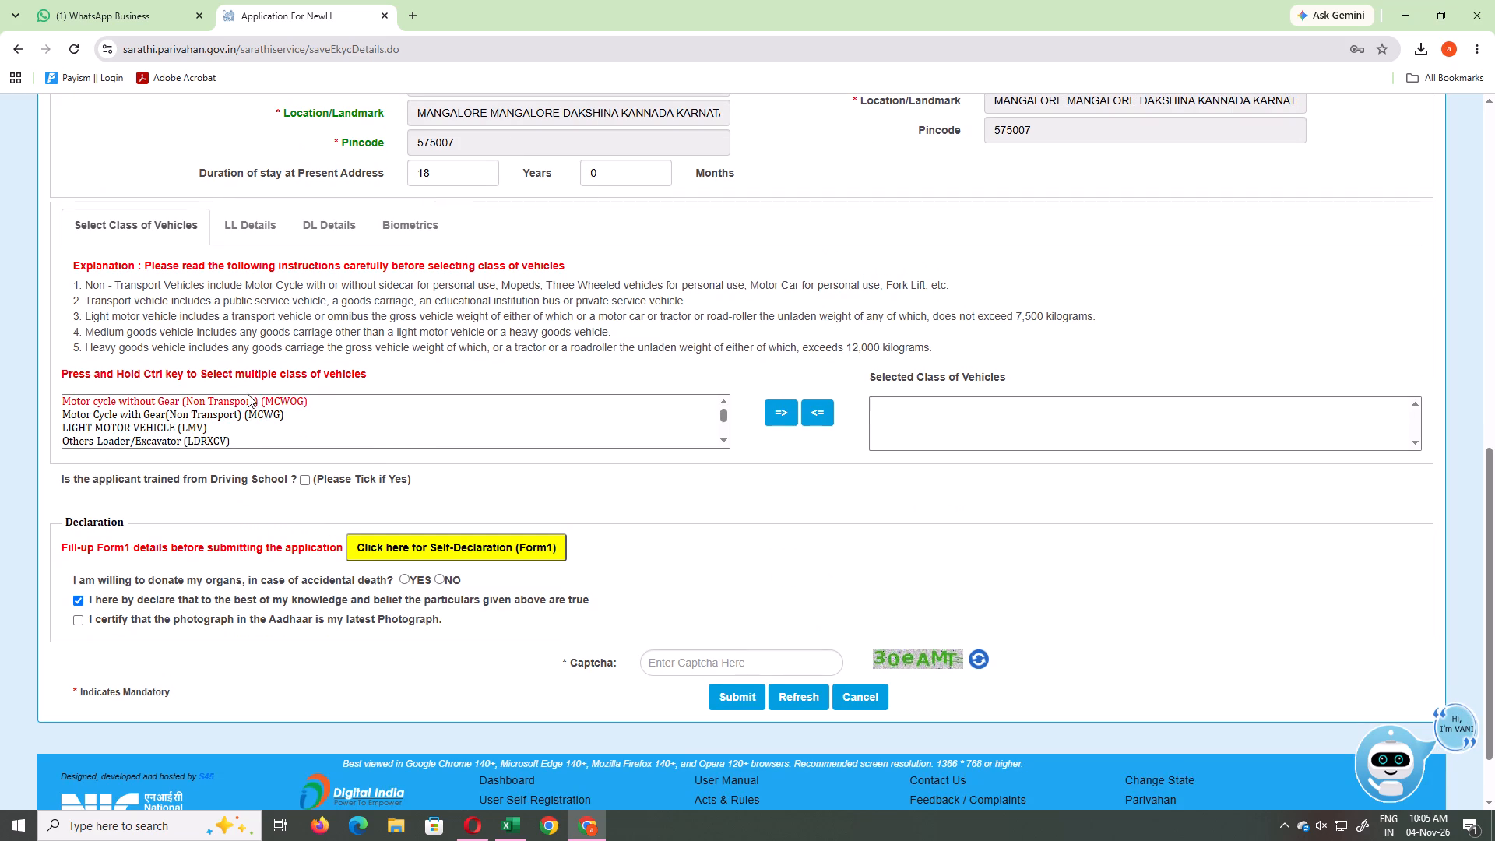
click(235, 415)
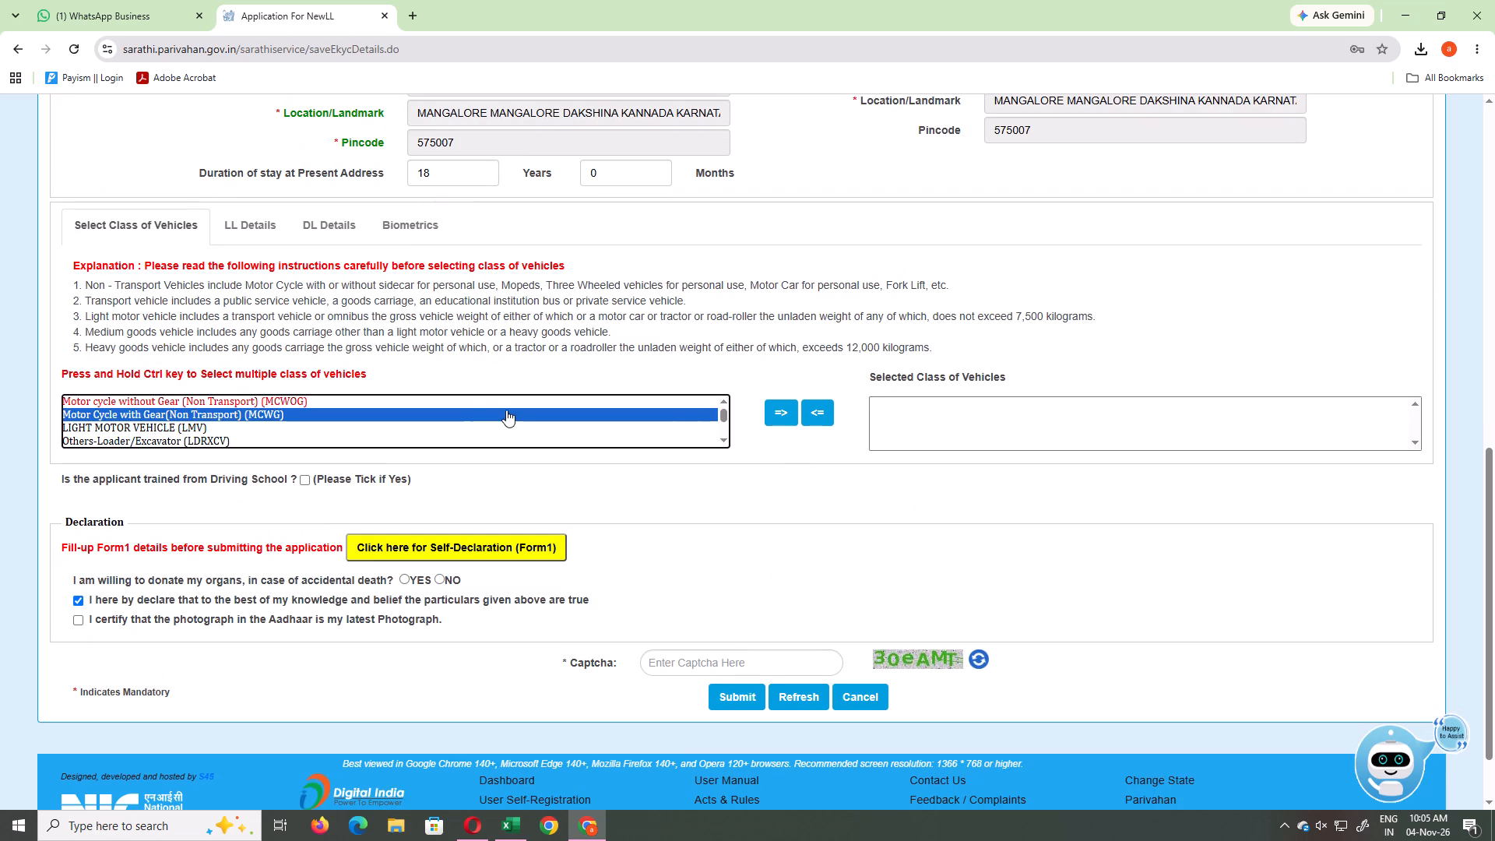
click(781, 413)
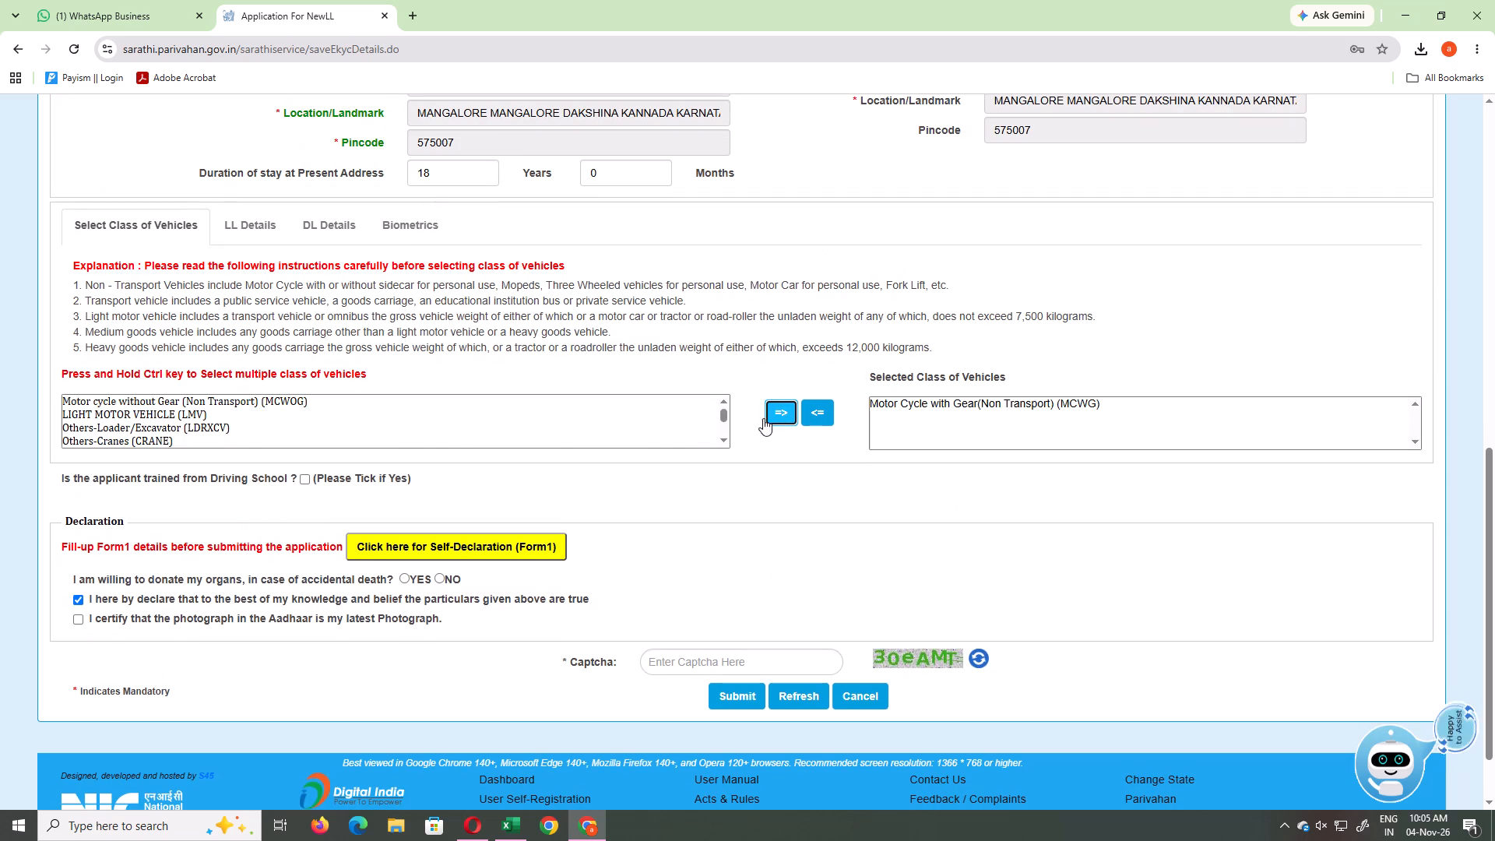
click(157, 416)
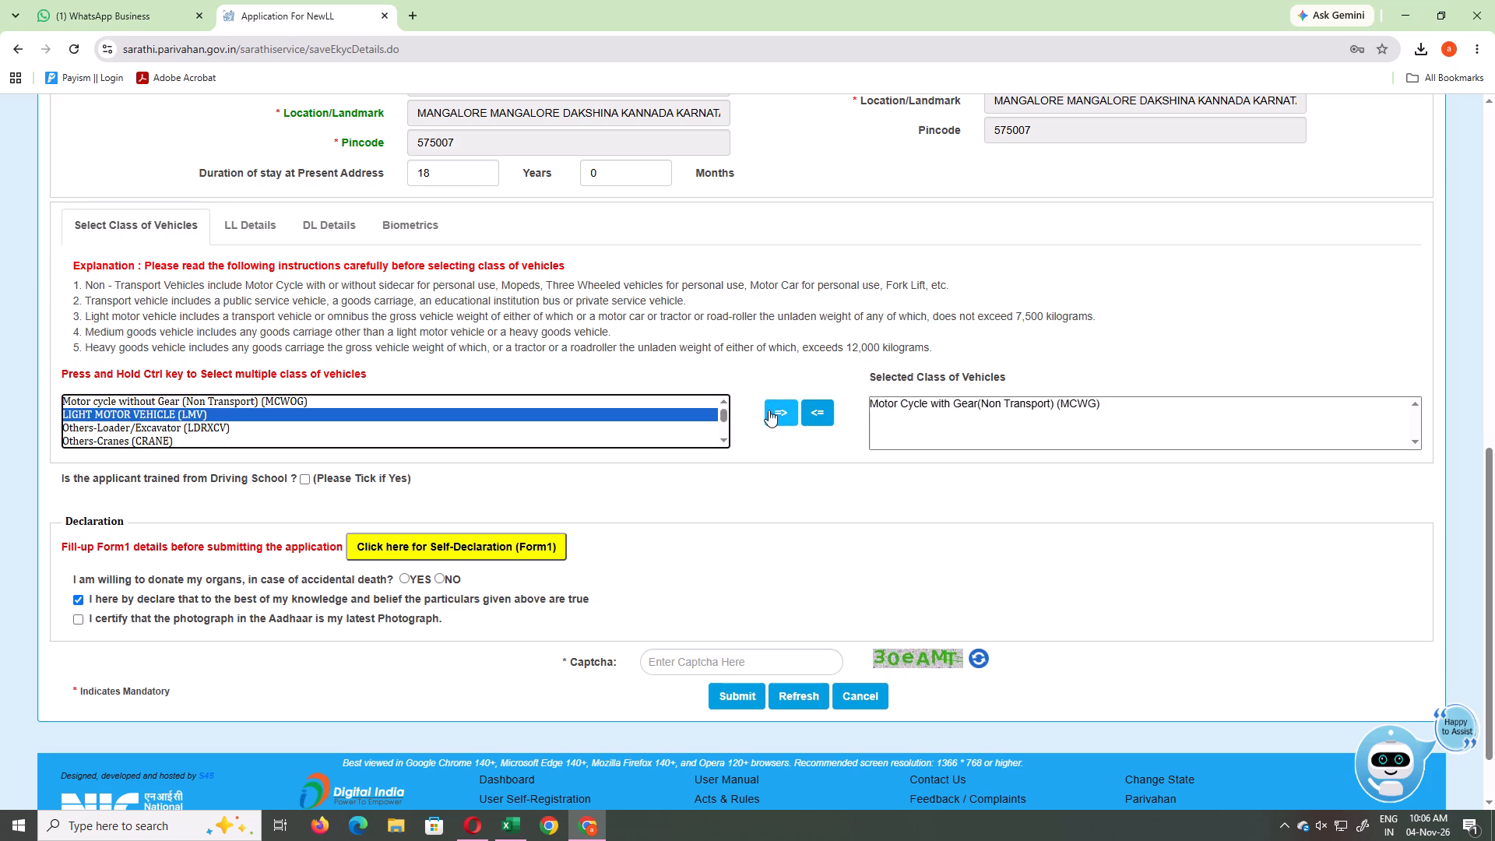
click(790, 408)
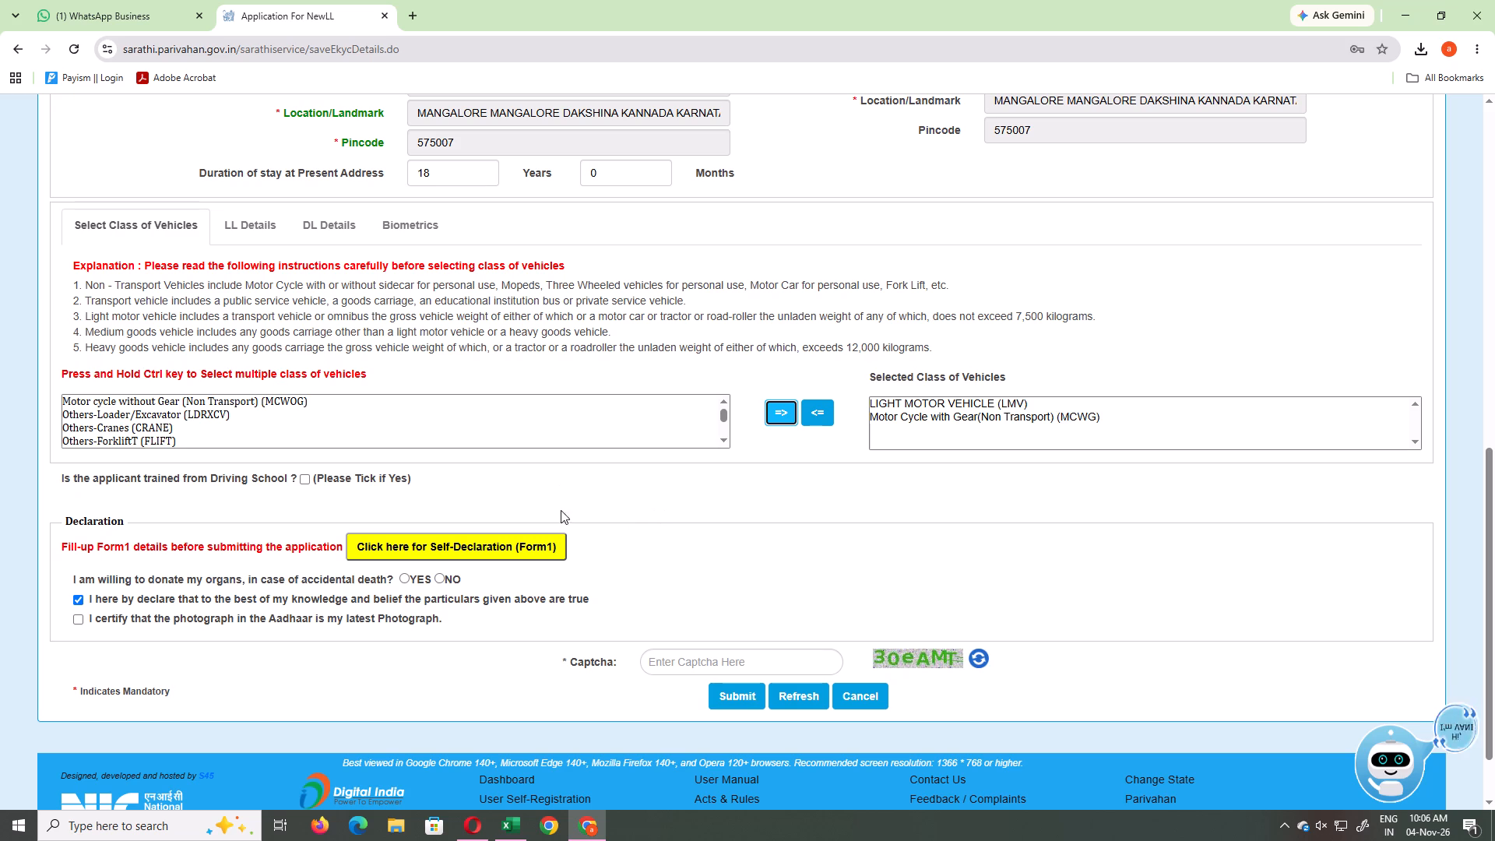
scroll(205, 430, down, 1)
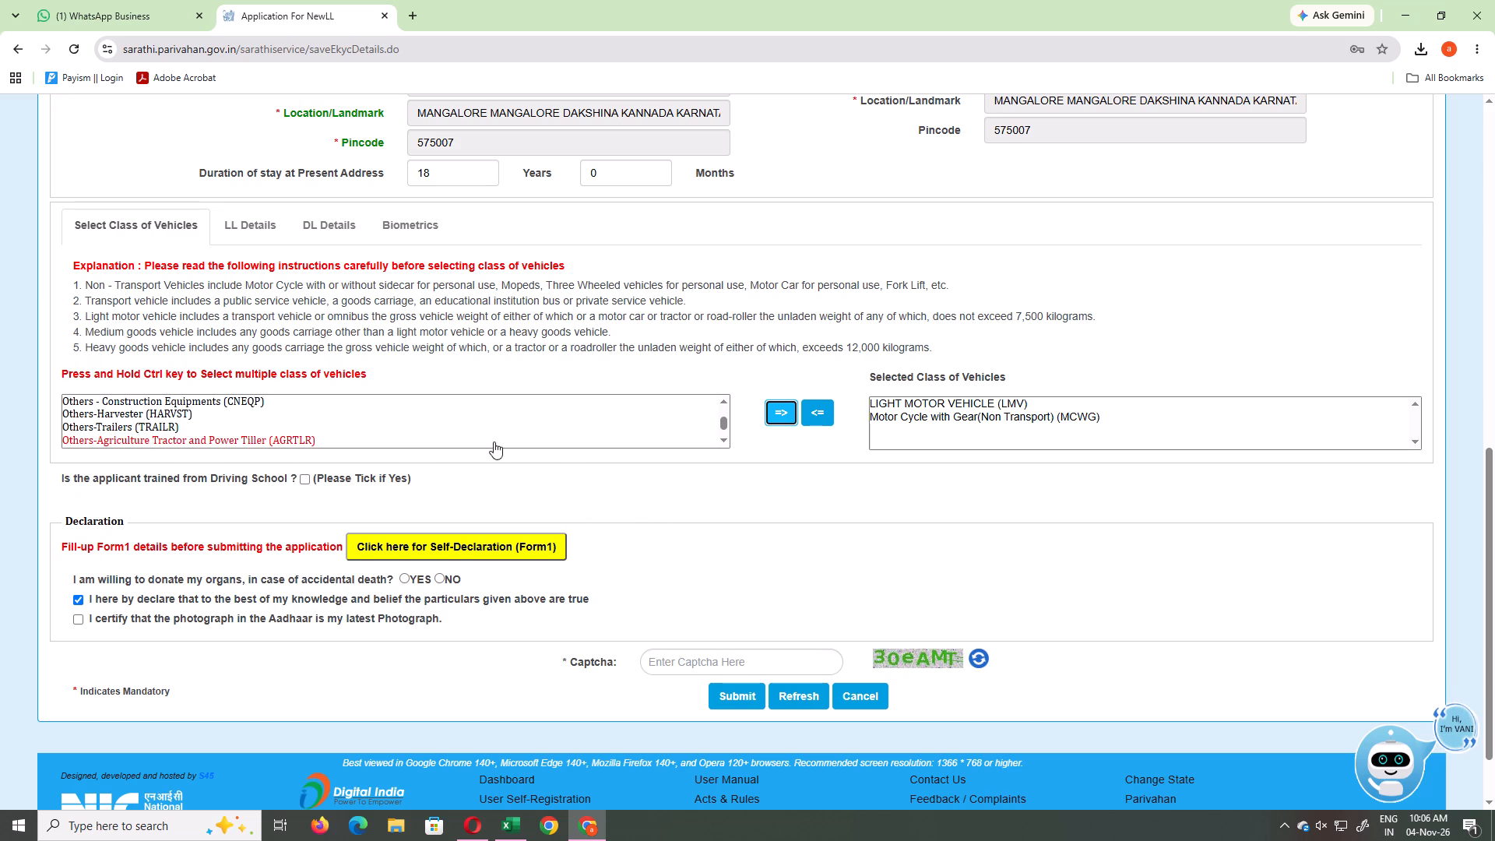
scroll(395, 437, down, 2)
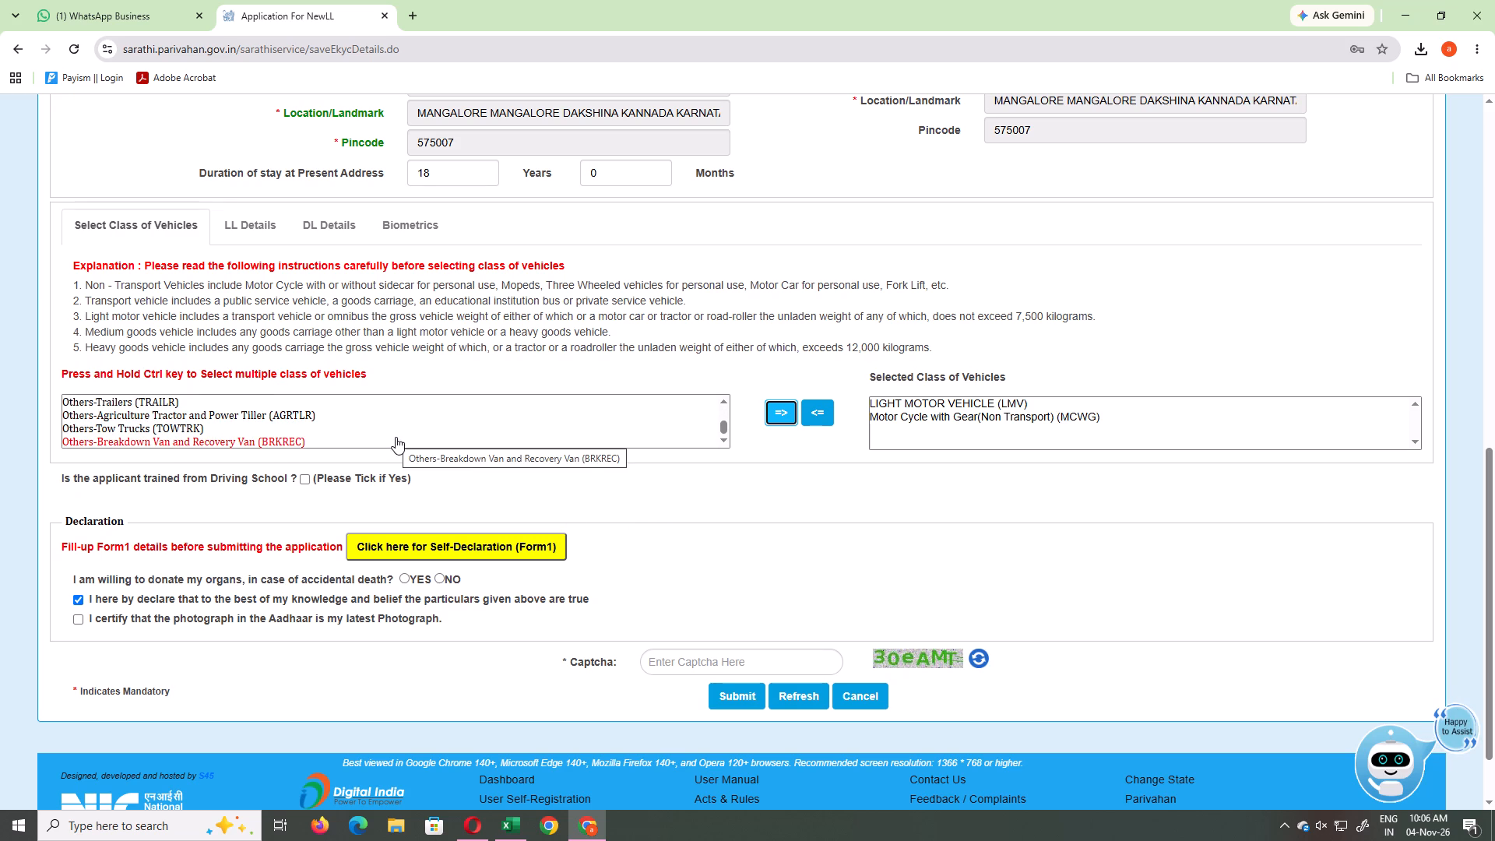
scroll(396, 437, up, 4)
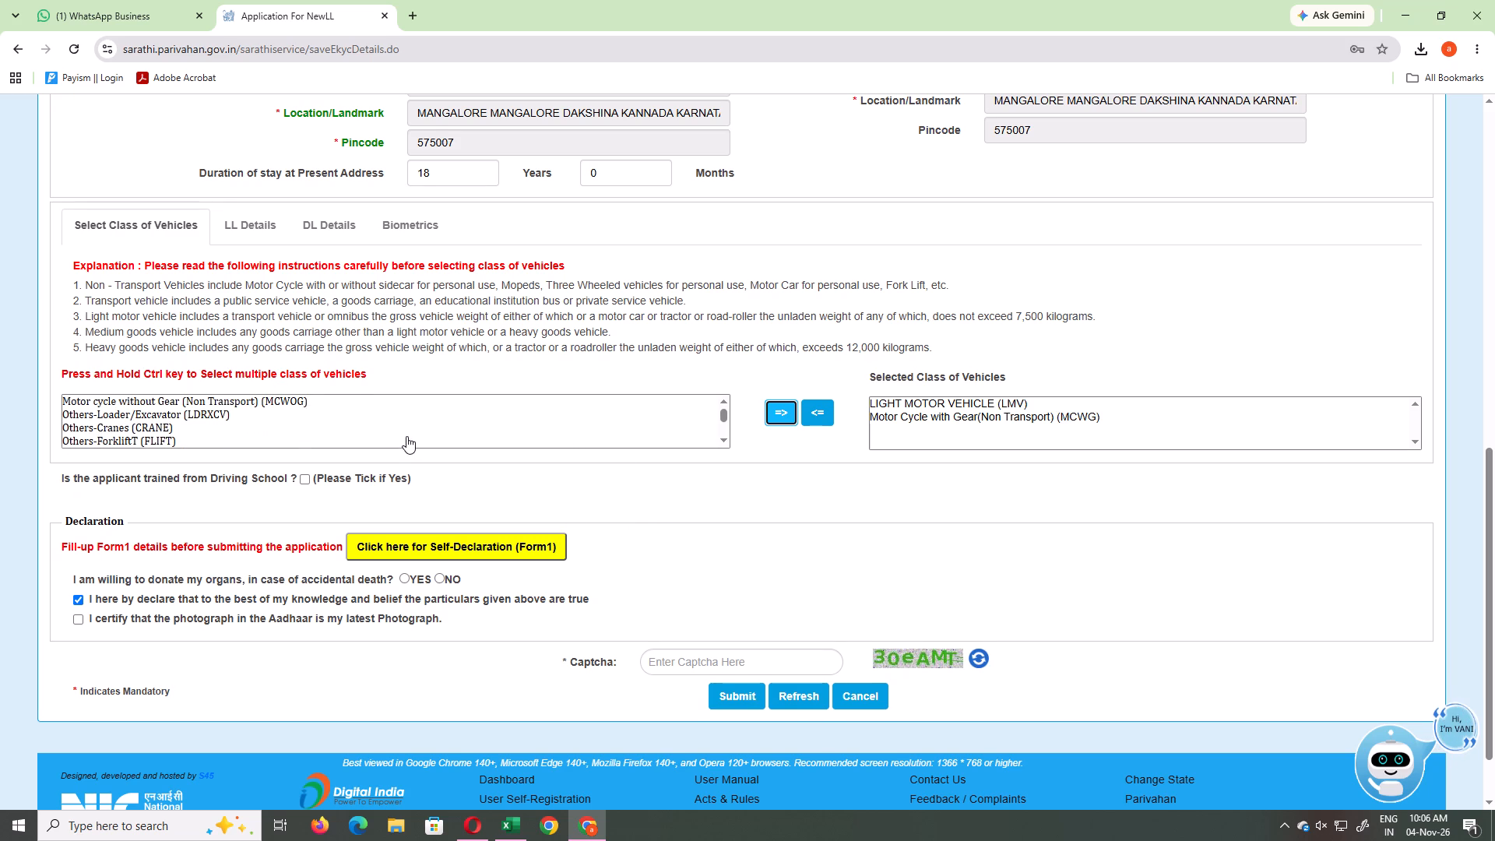
Certify that the Aadhaar photograph is the latest one and answer NO to organ donation in the declaration.
scroll(438, 449, down, 1)
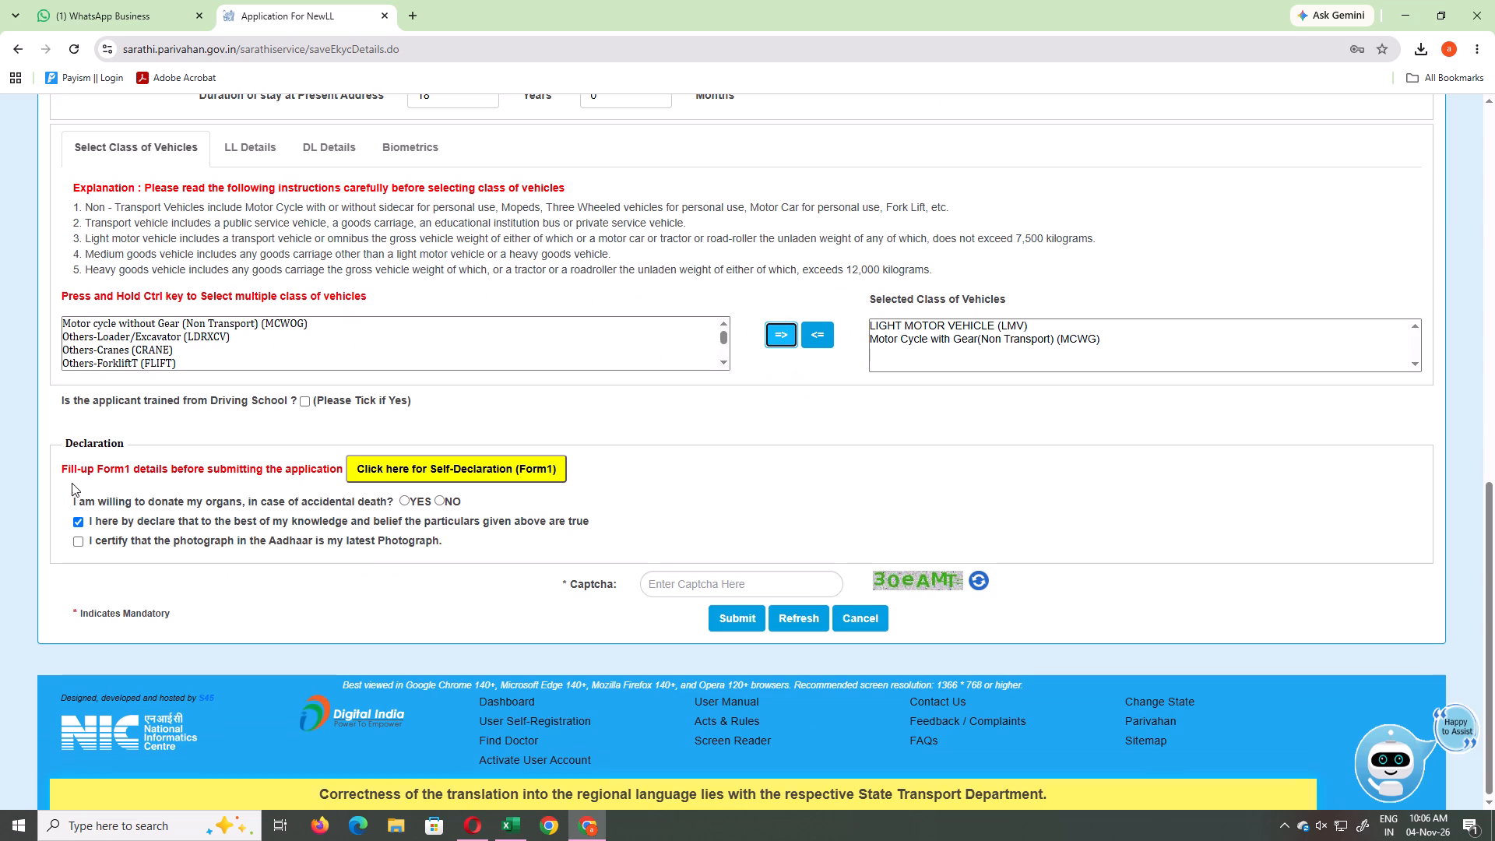
click(76, 537)
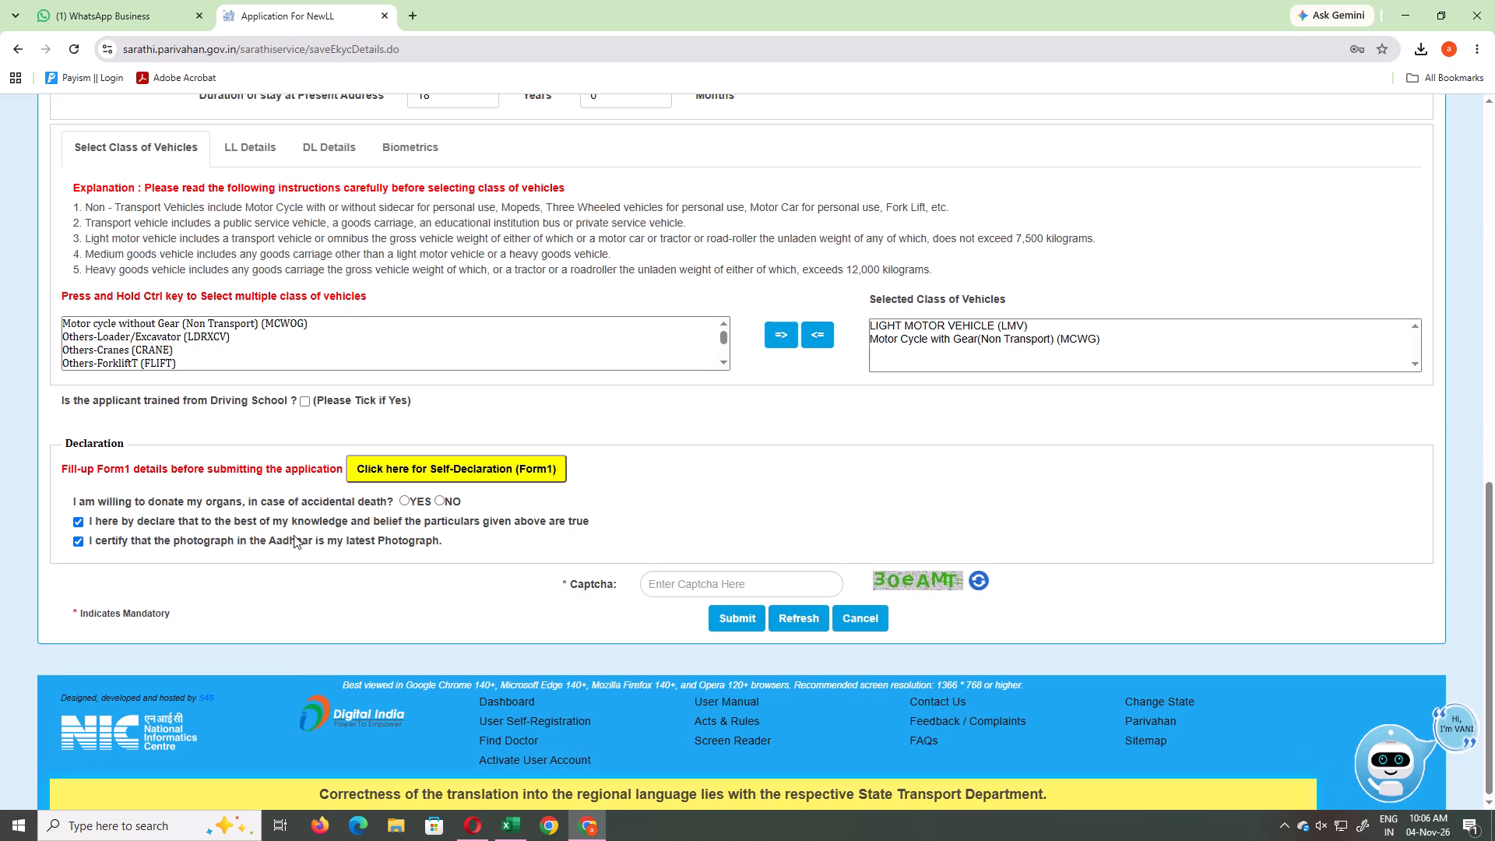
click(447, 498)
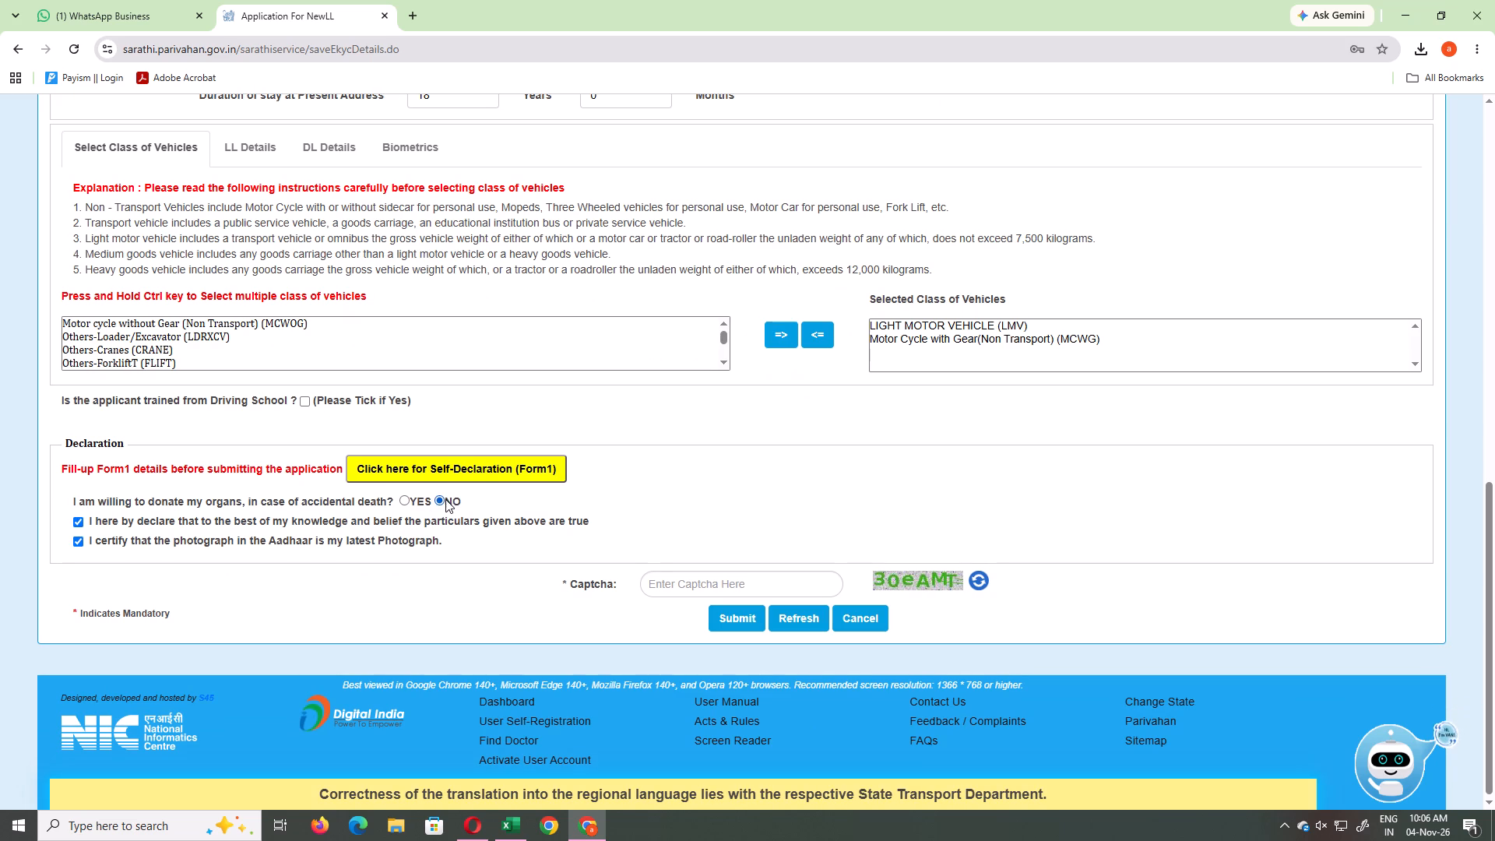
Complete and submit the Form 1 self-declaration, answering YES to distinguishing with each eye and NO to all other questions, with the truth declaration accepted.
click(477, 462)
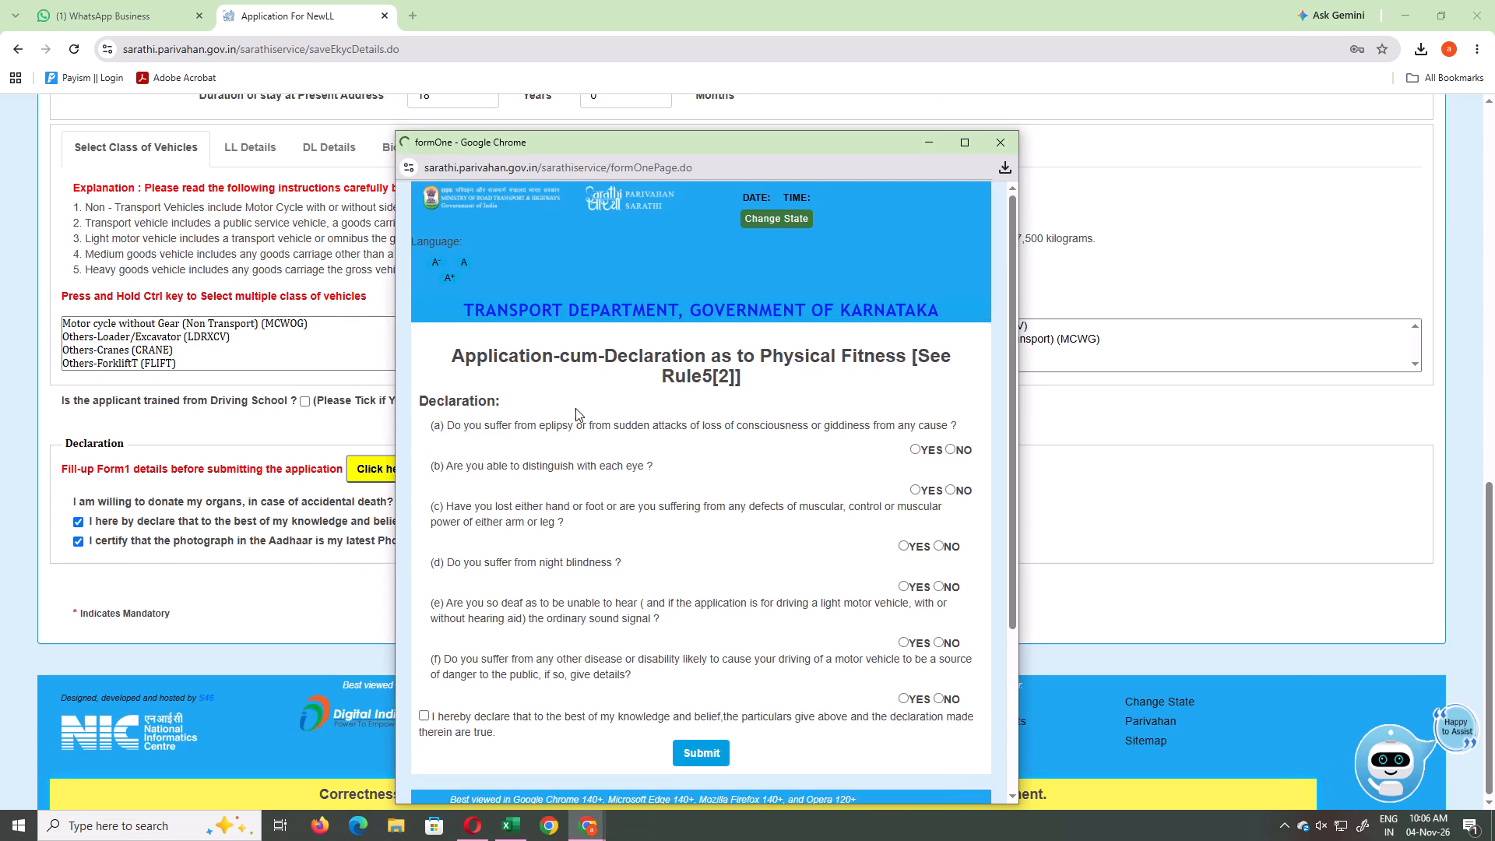
click(950, 470)
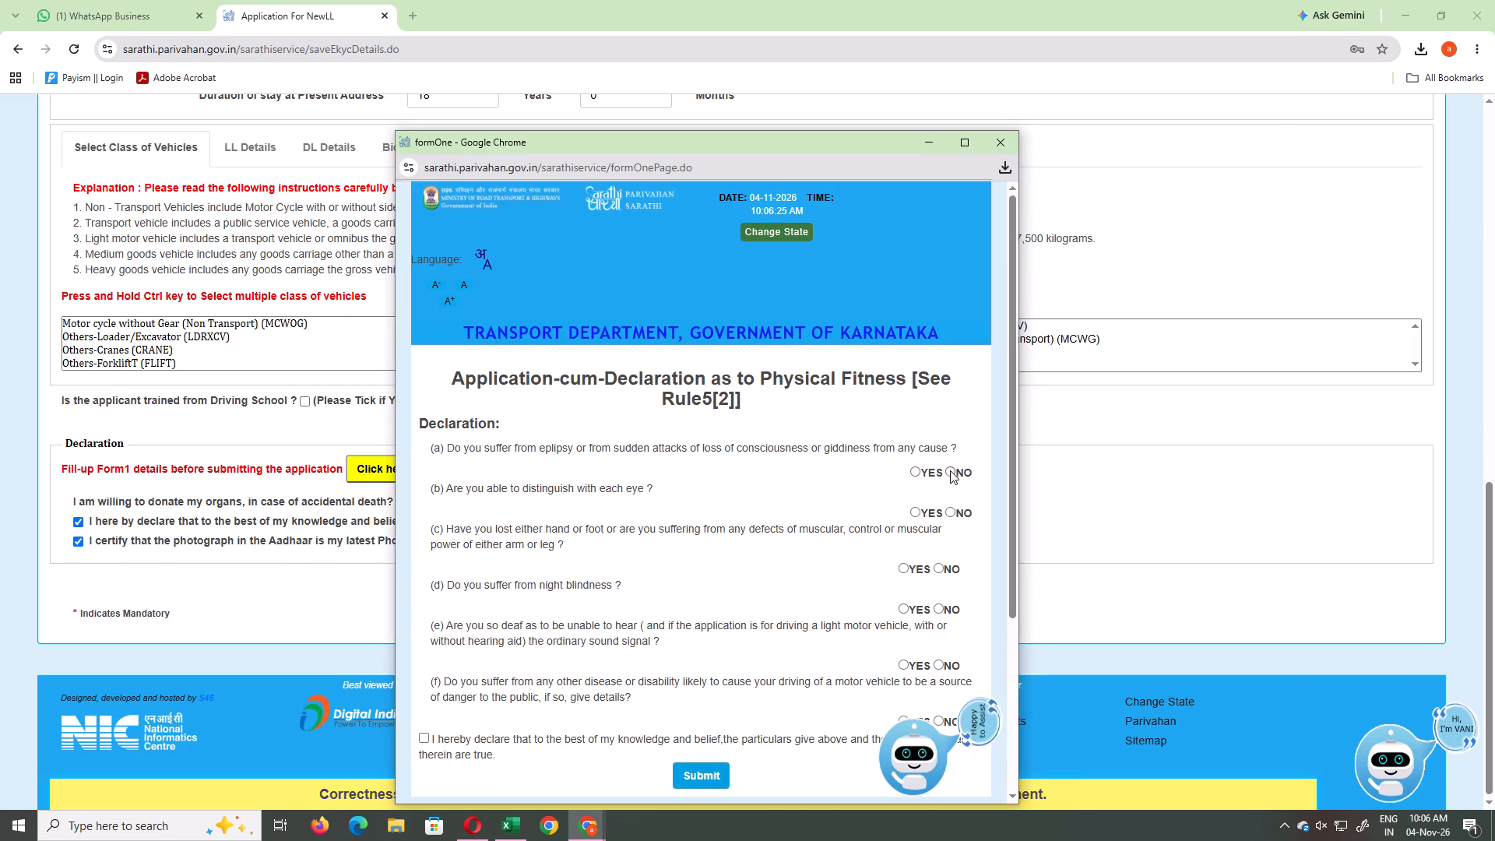
click(914, 512)
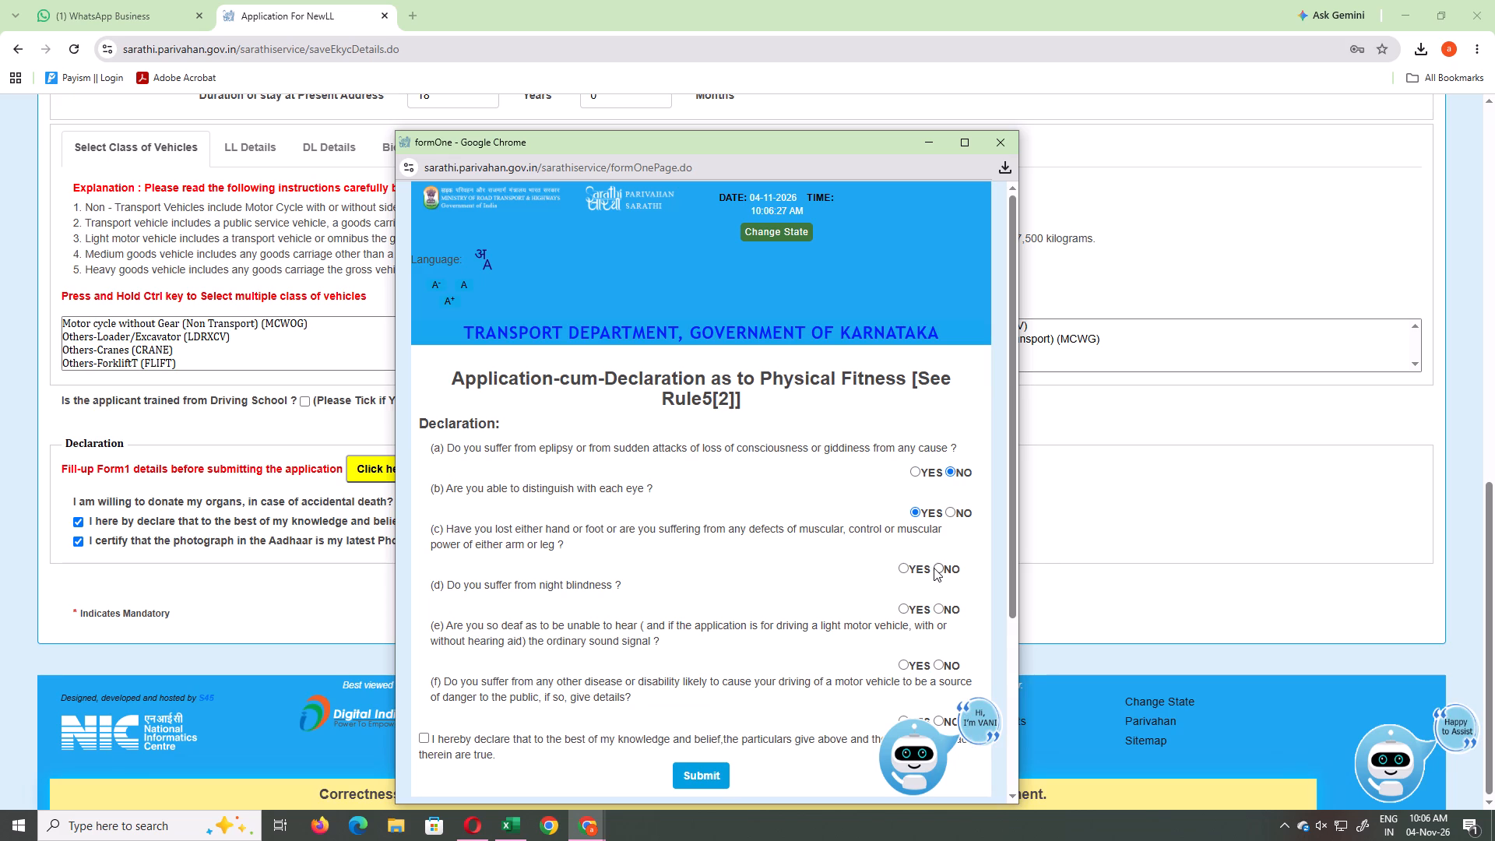
click(936, 566)
click(936, 613)
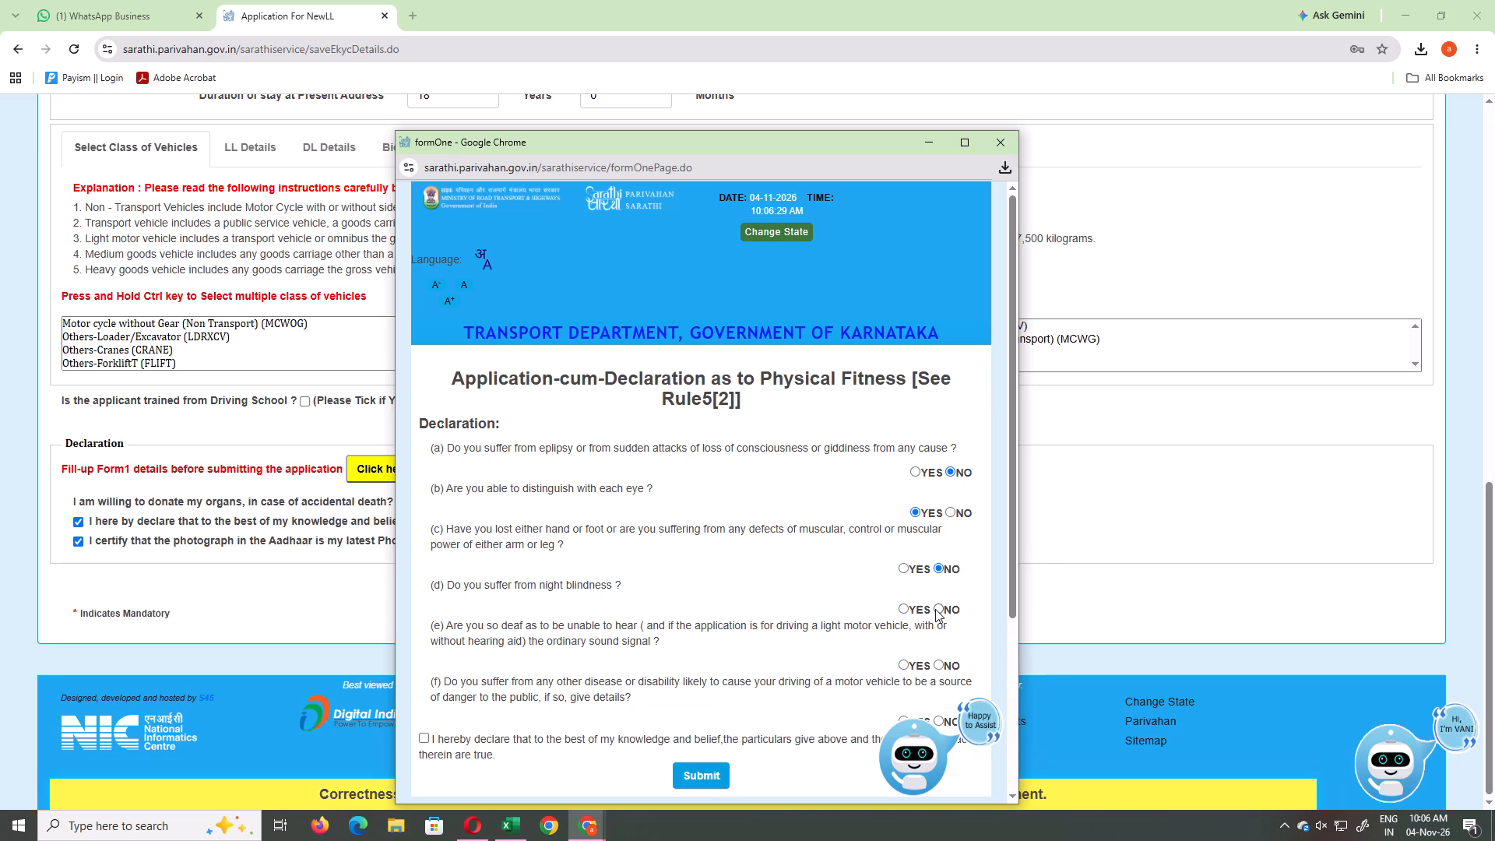
scroll(935, 609, down, 1)
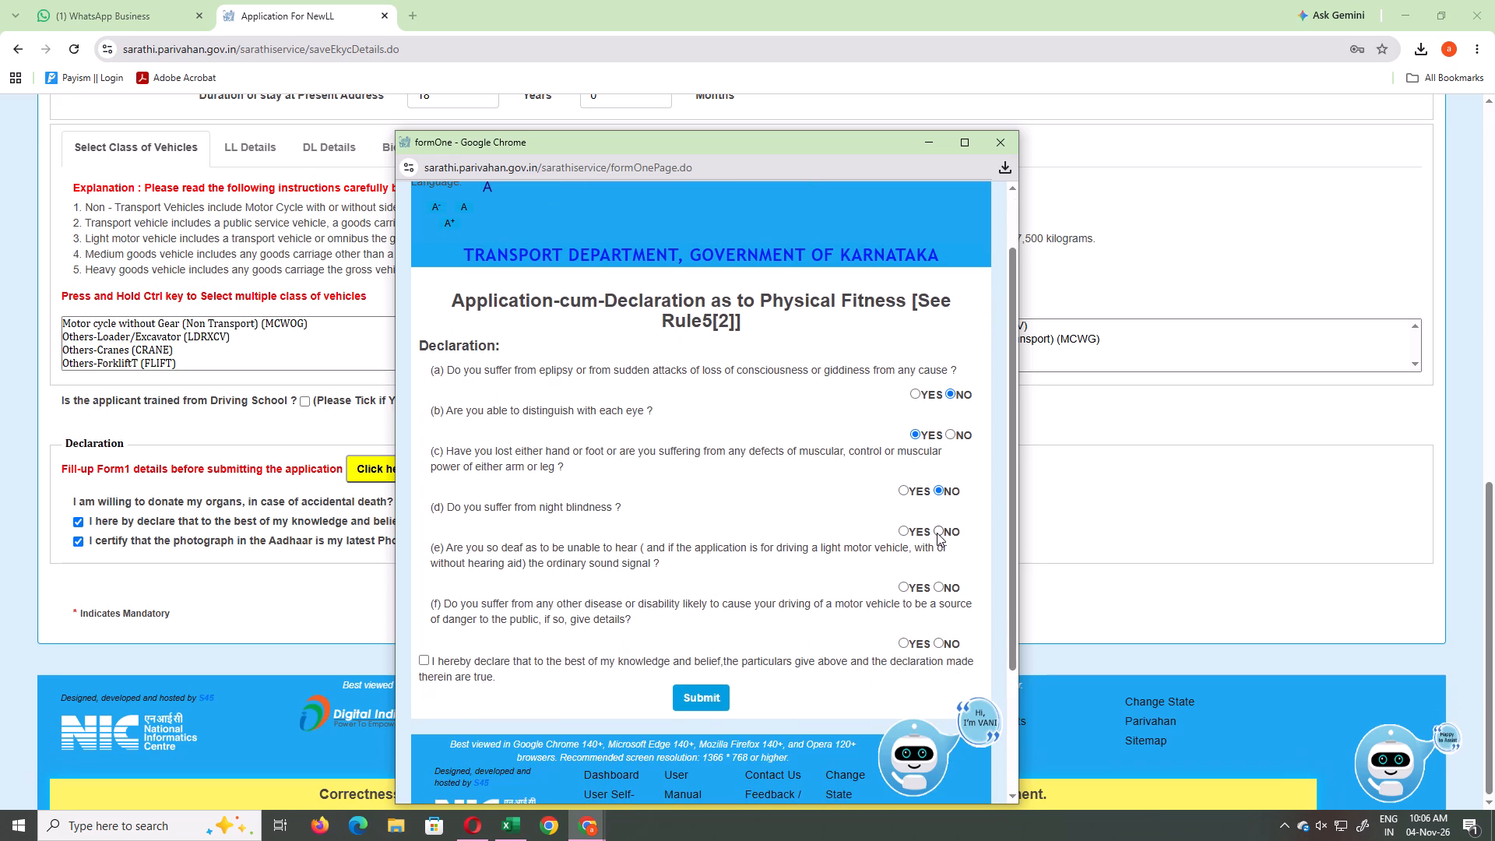
click(937, 533)
click(934, 585)
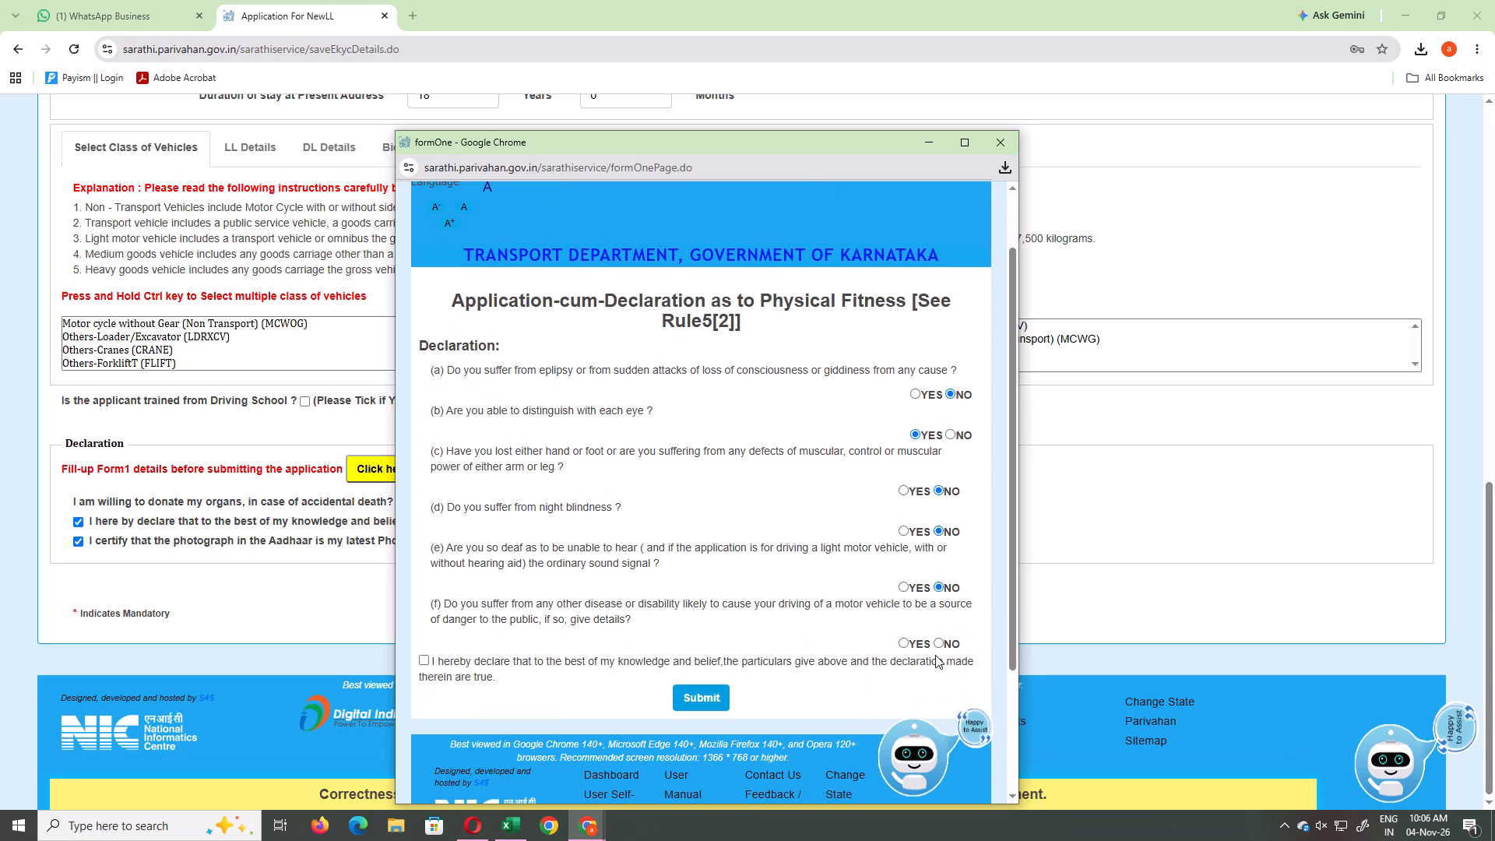
click(935, 645)
click(424, 661)
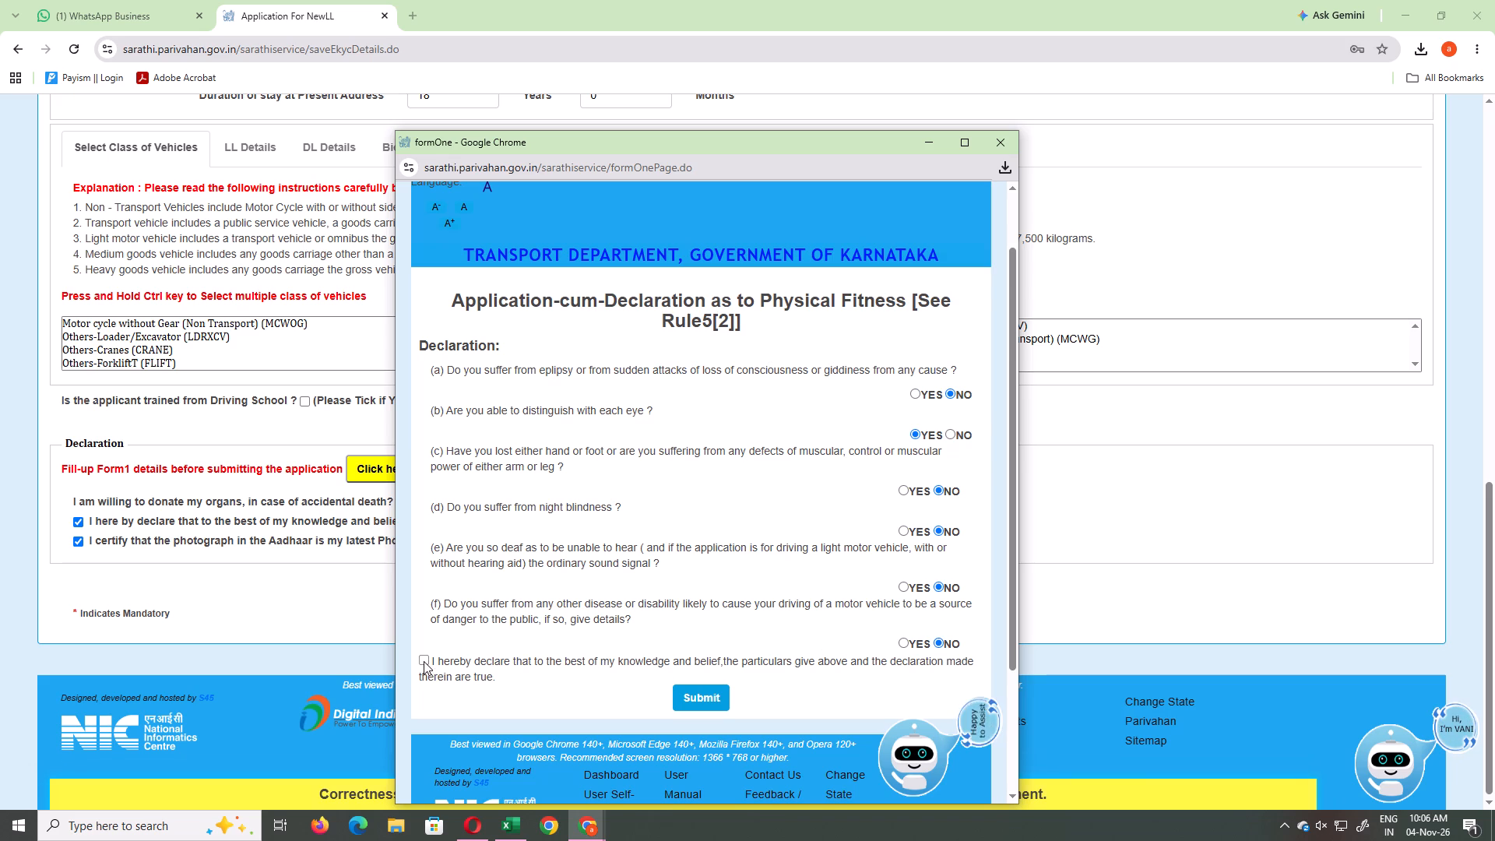
click(688, 696)
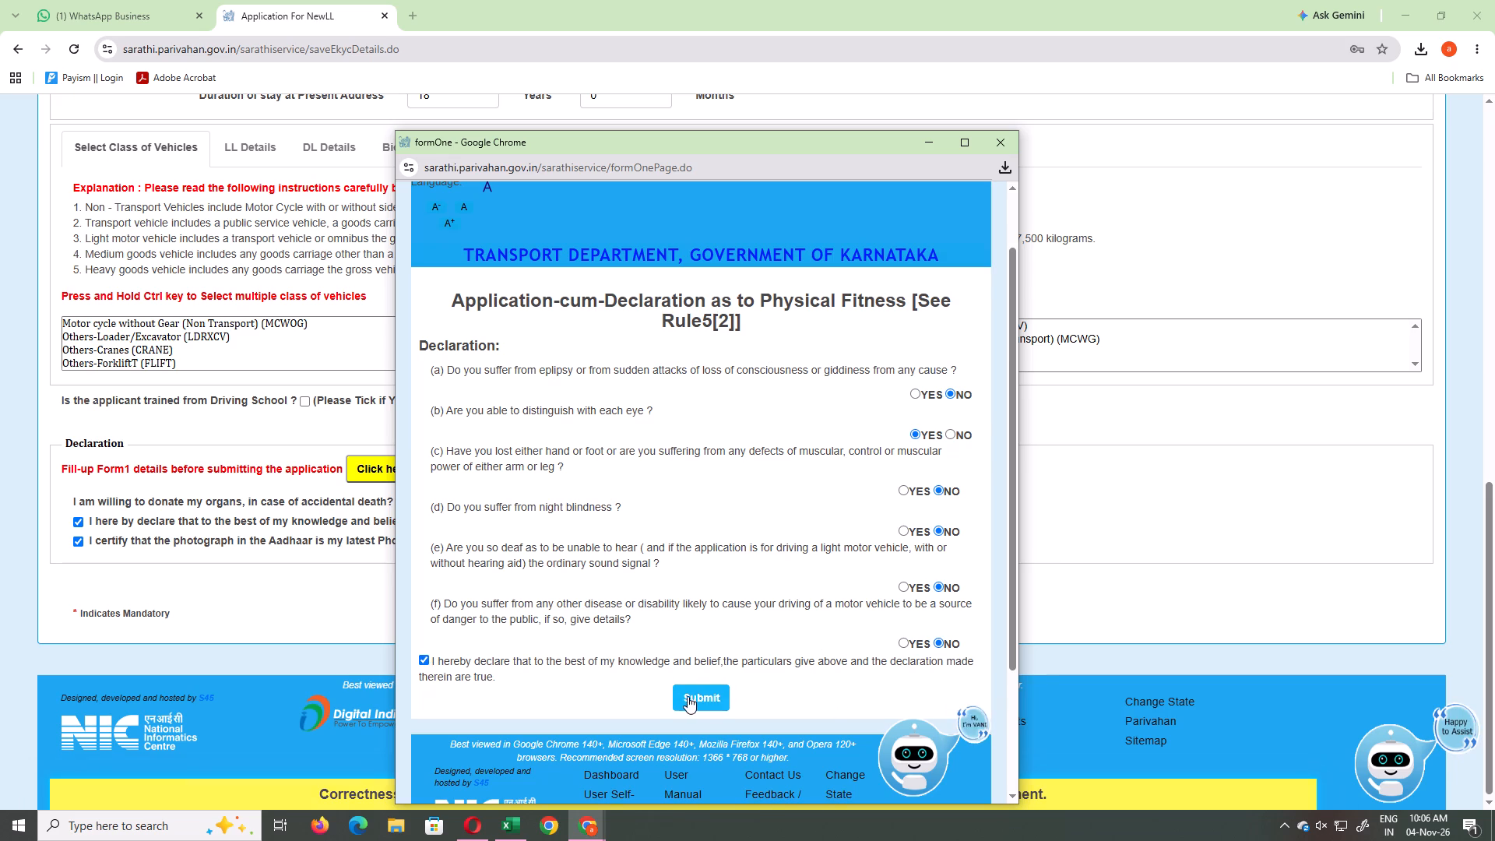
click(787, 248)
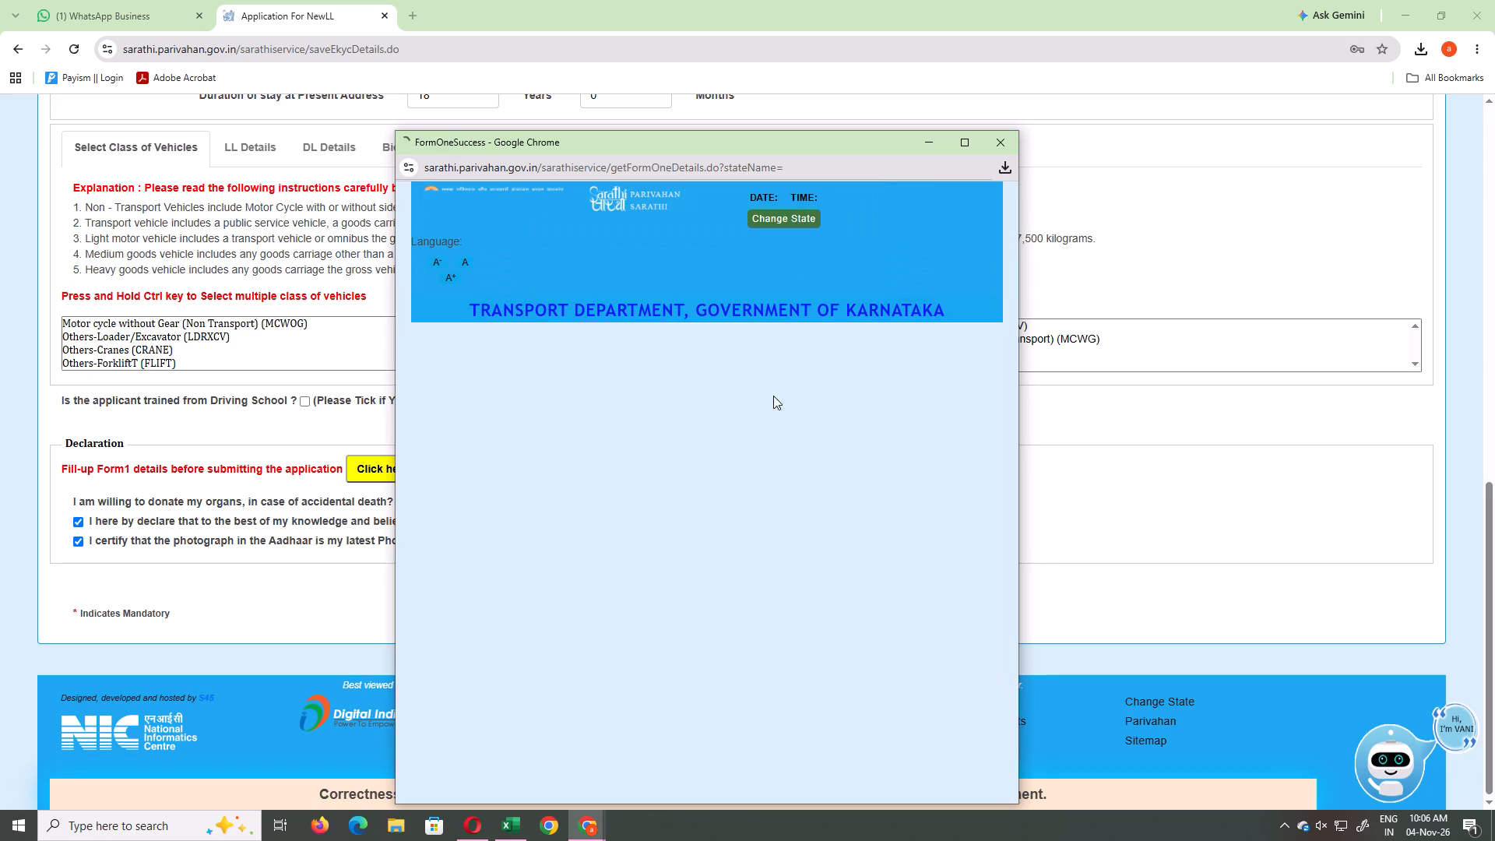
click(716, 413)
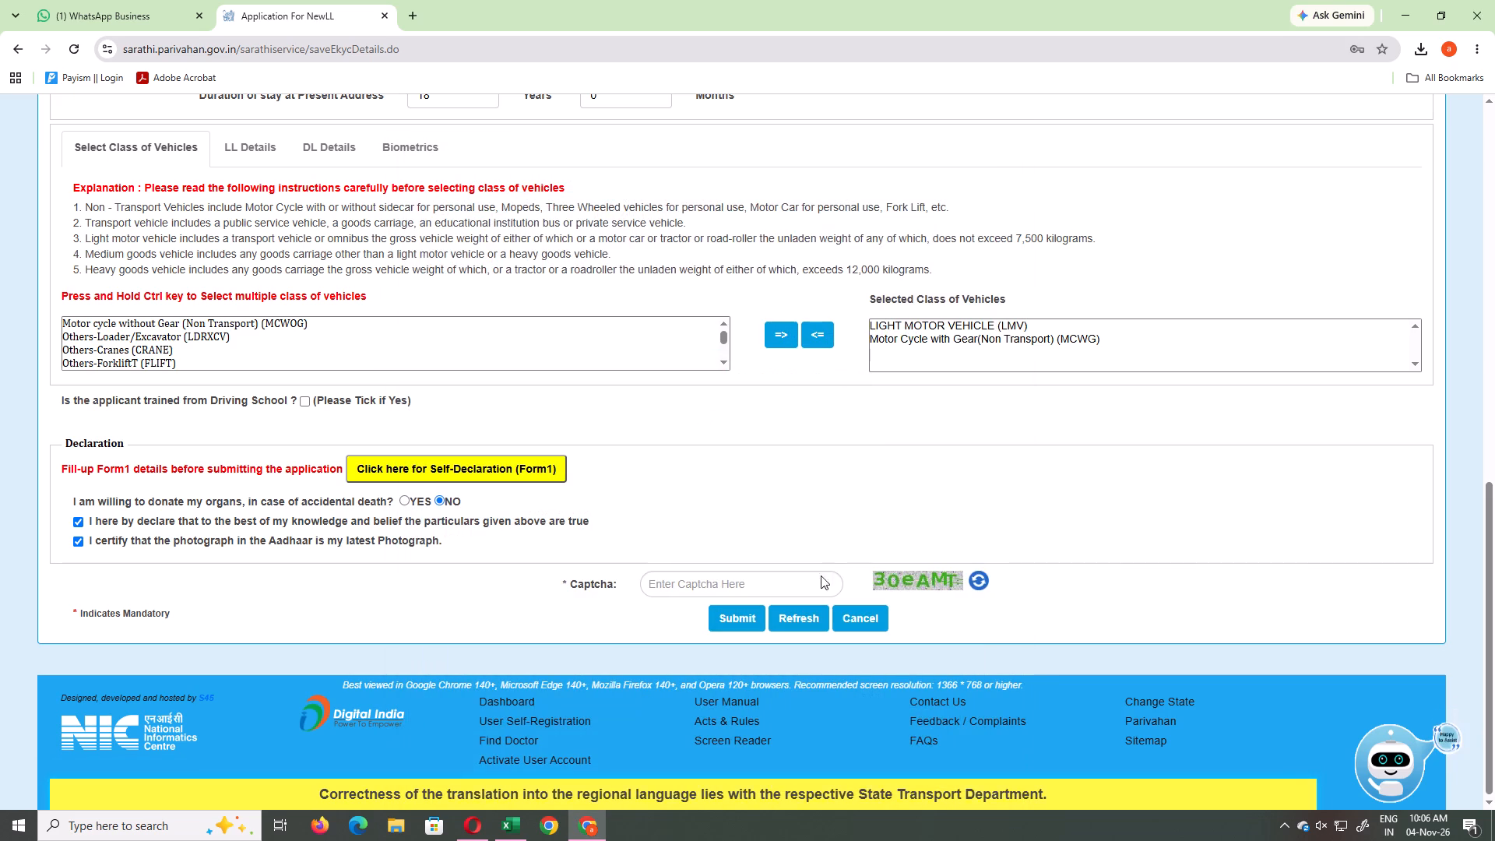
Enter the displayed captcha and try to submit the learner's licence application.
click(789, 592)
key(3)
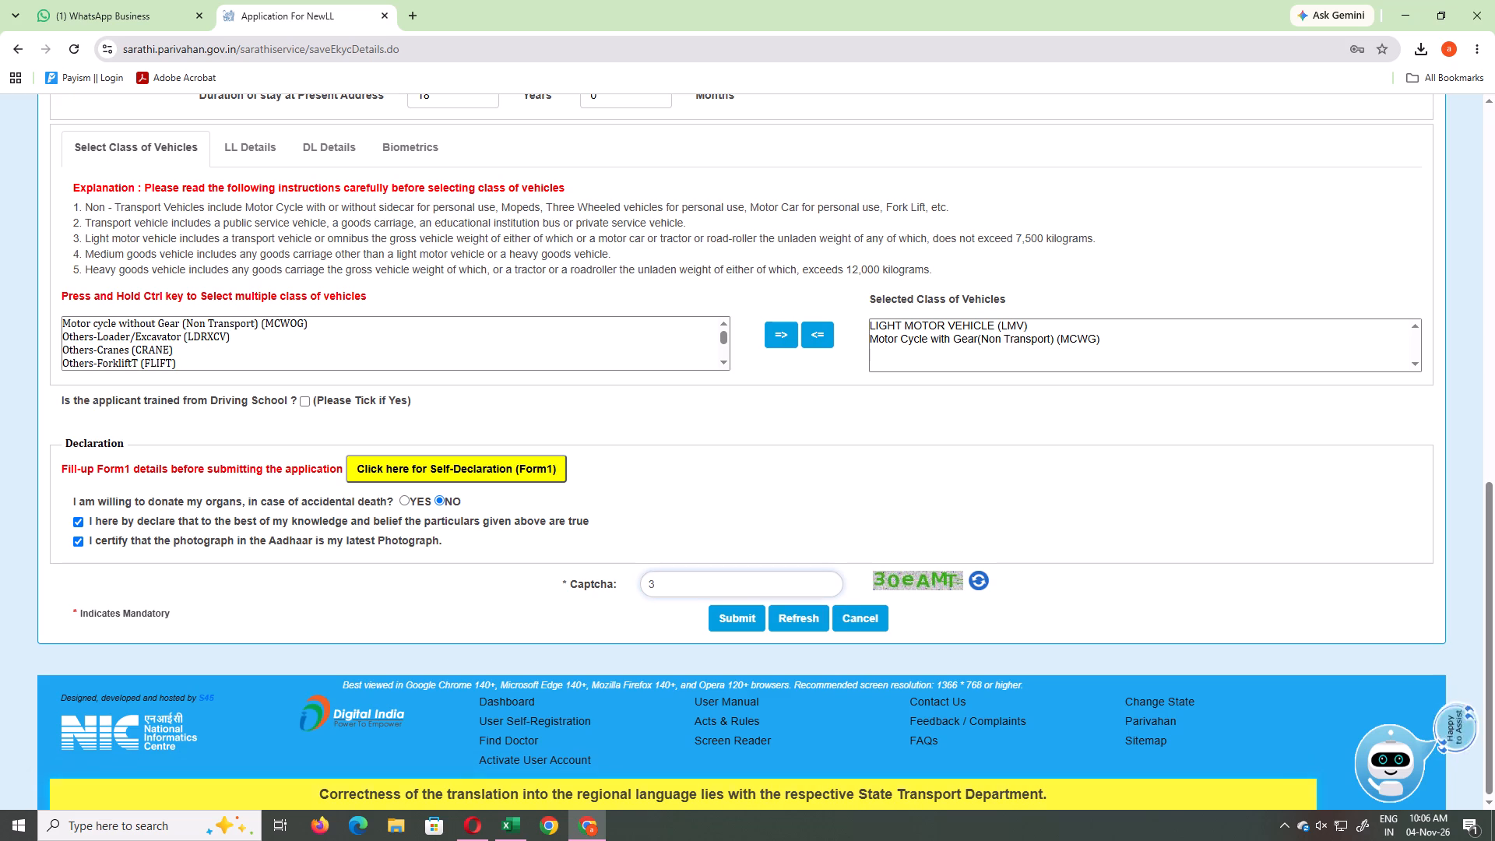
key(0)
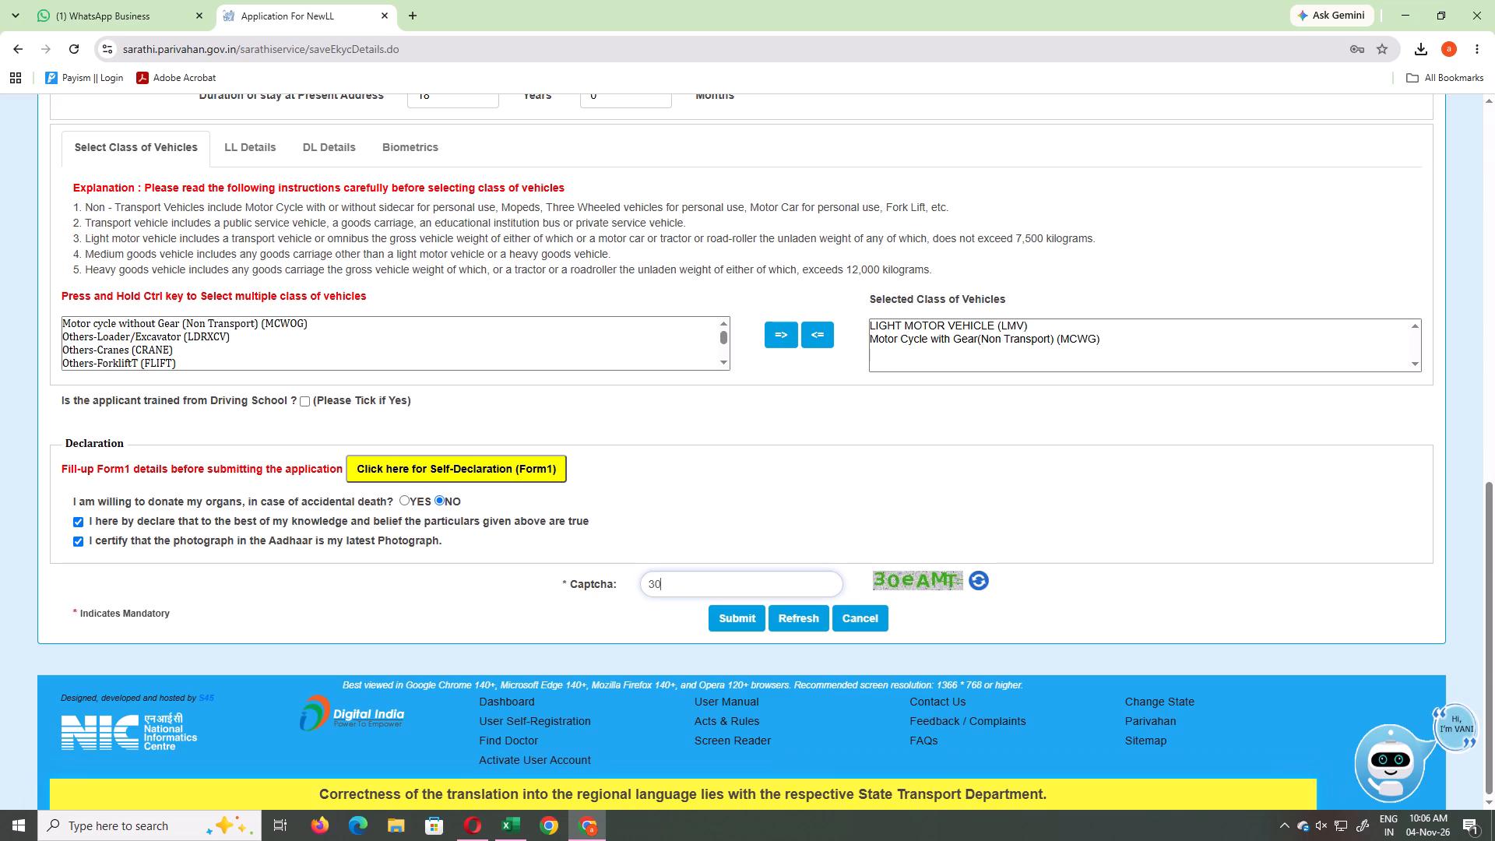
key(e)
key(a)
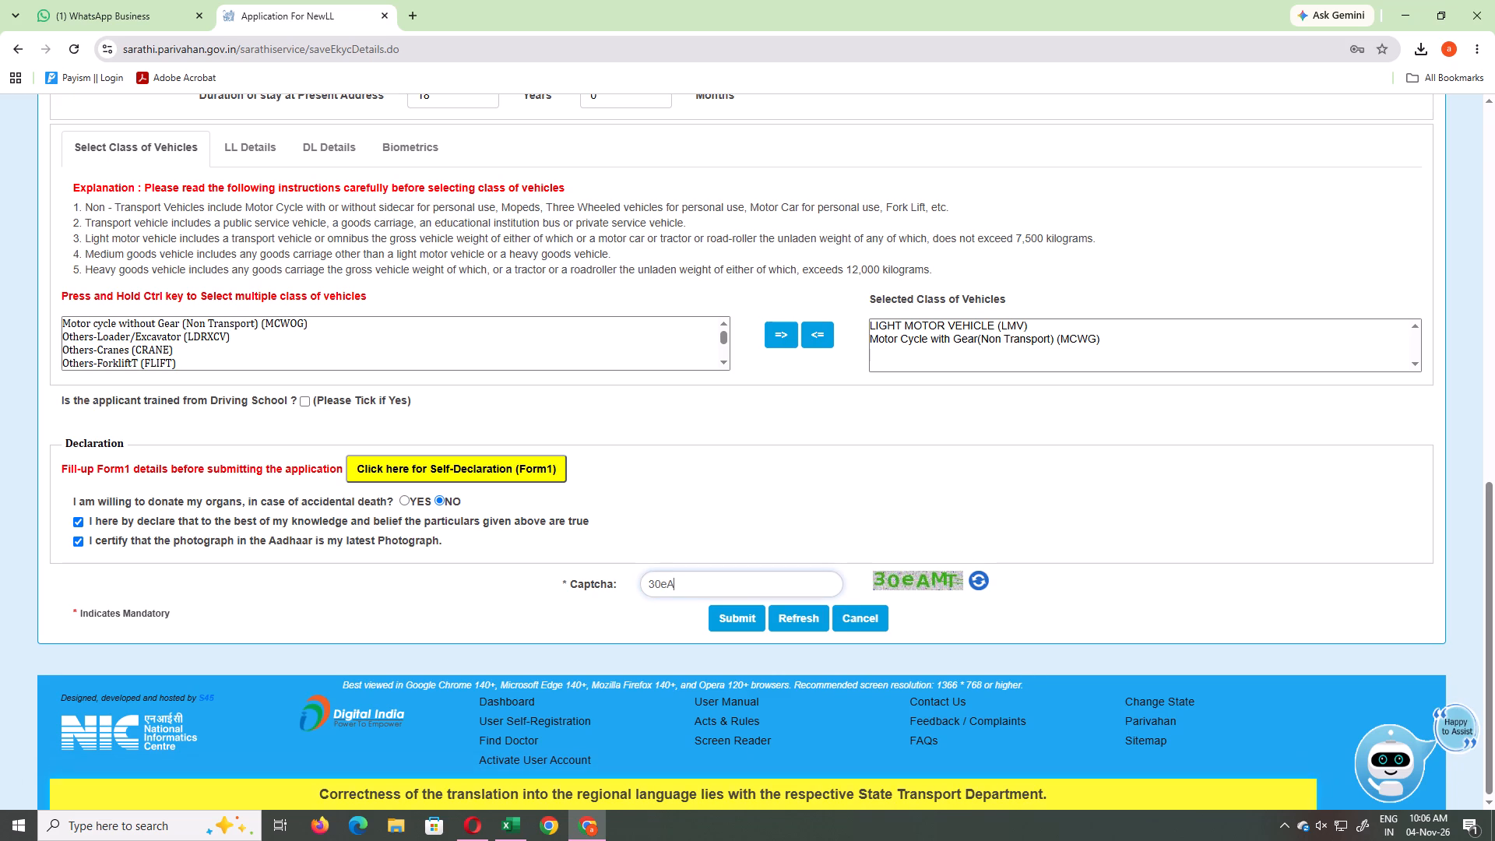
text(MT)
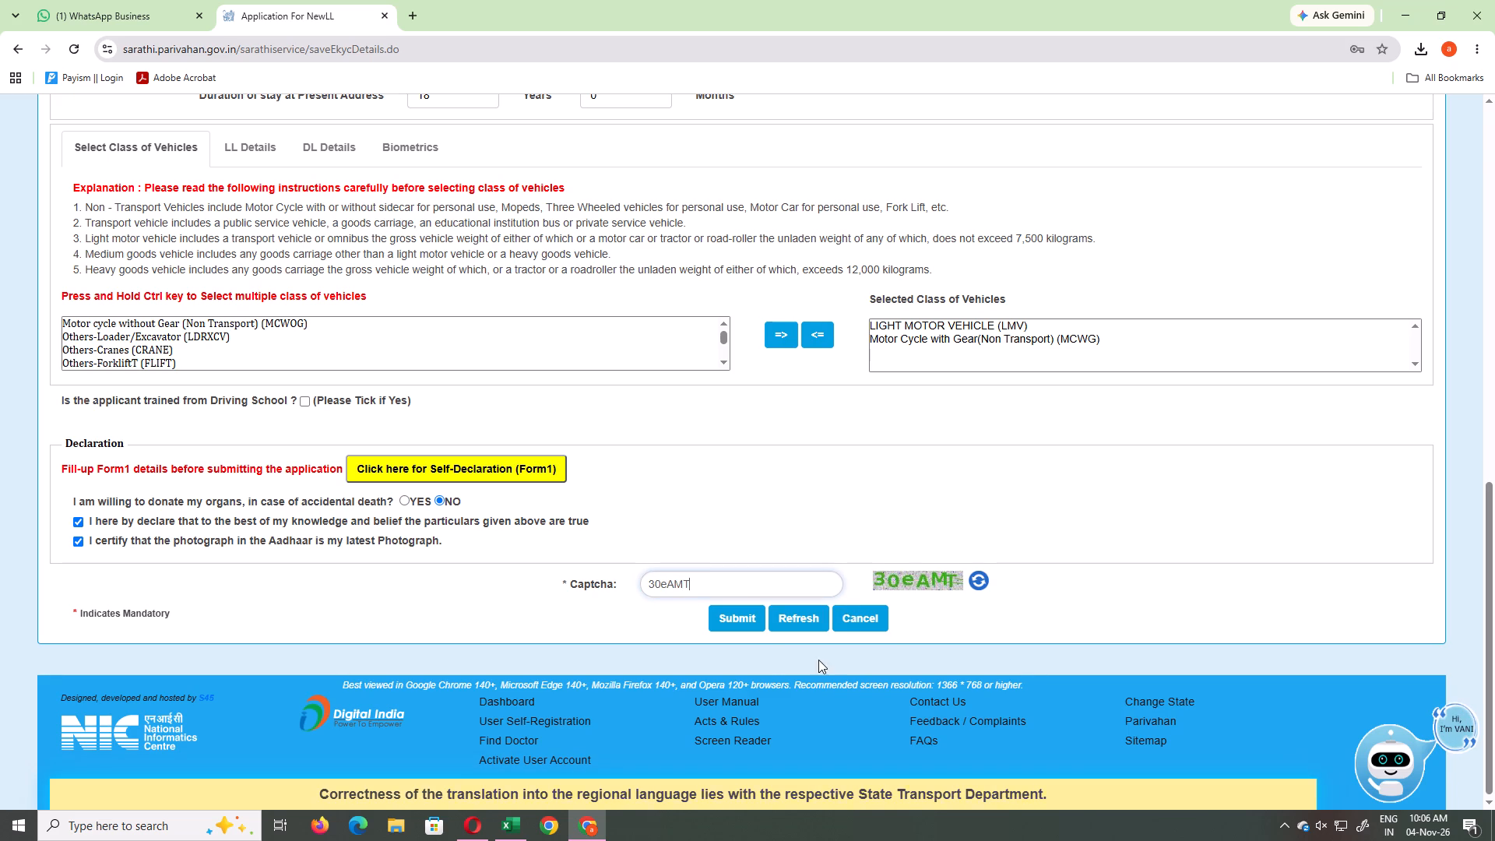
click(755, 629)
click(871, 153)
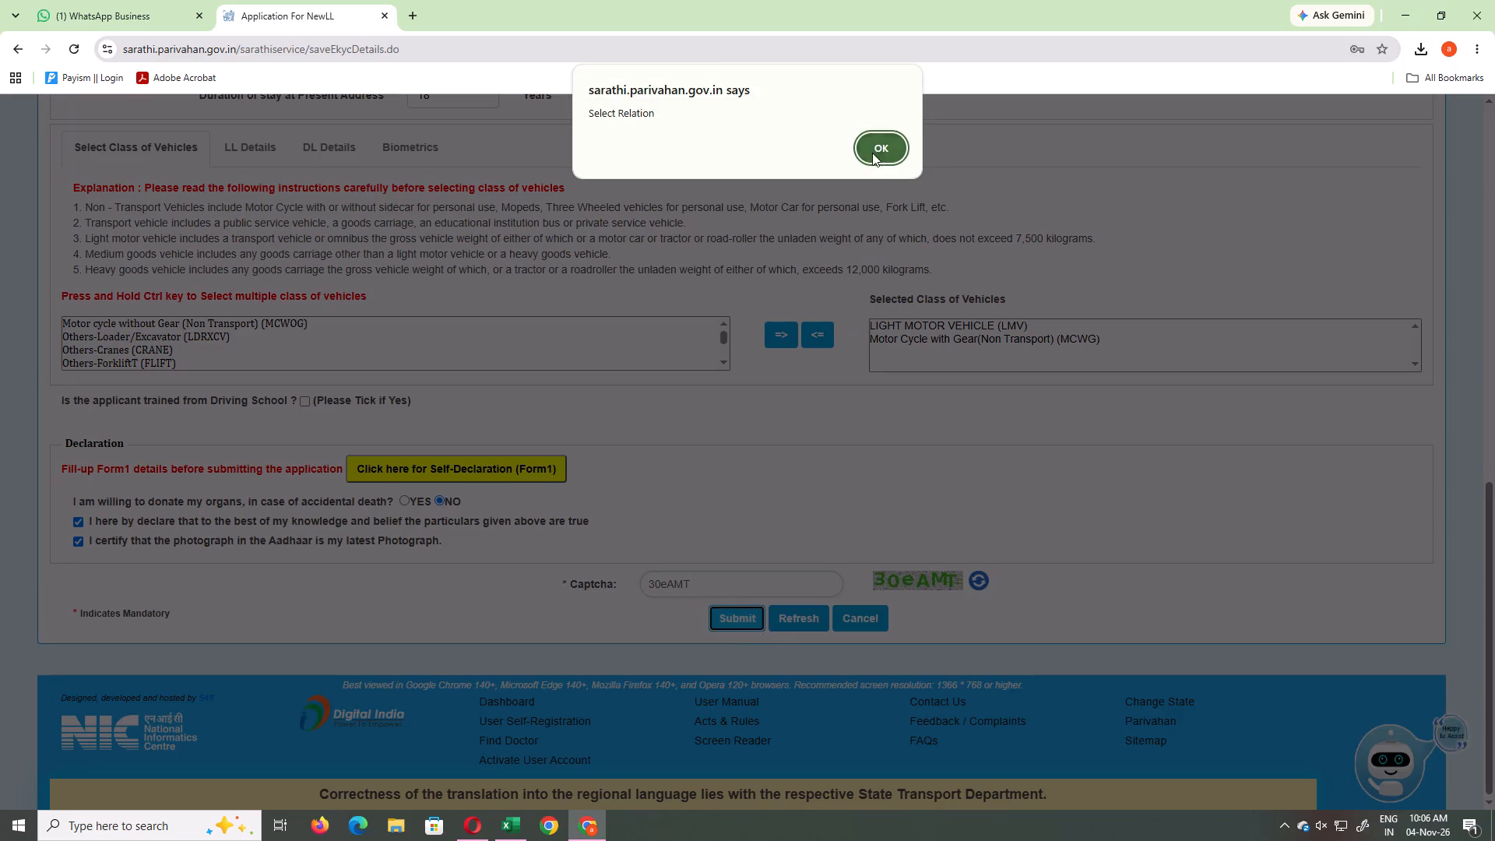
Set the present address taluka to Mangalore and the village to Adyar (CT).
scroll(733, 508, down, 1)
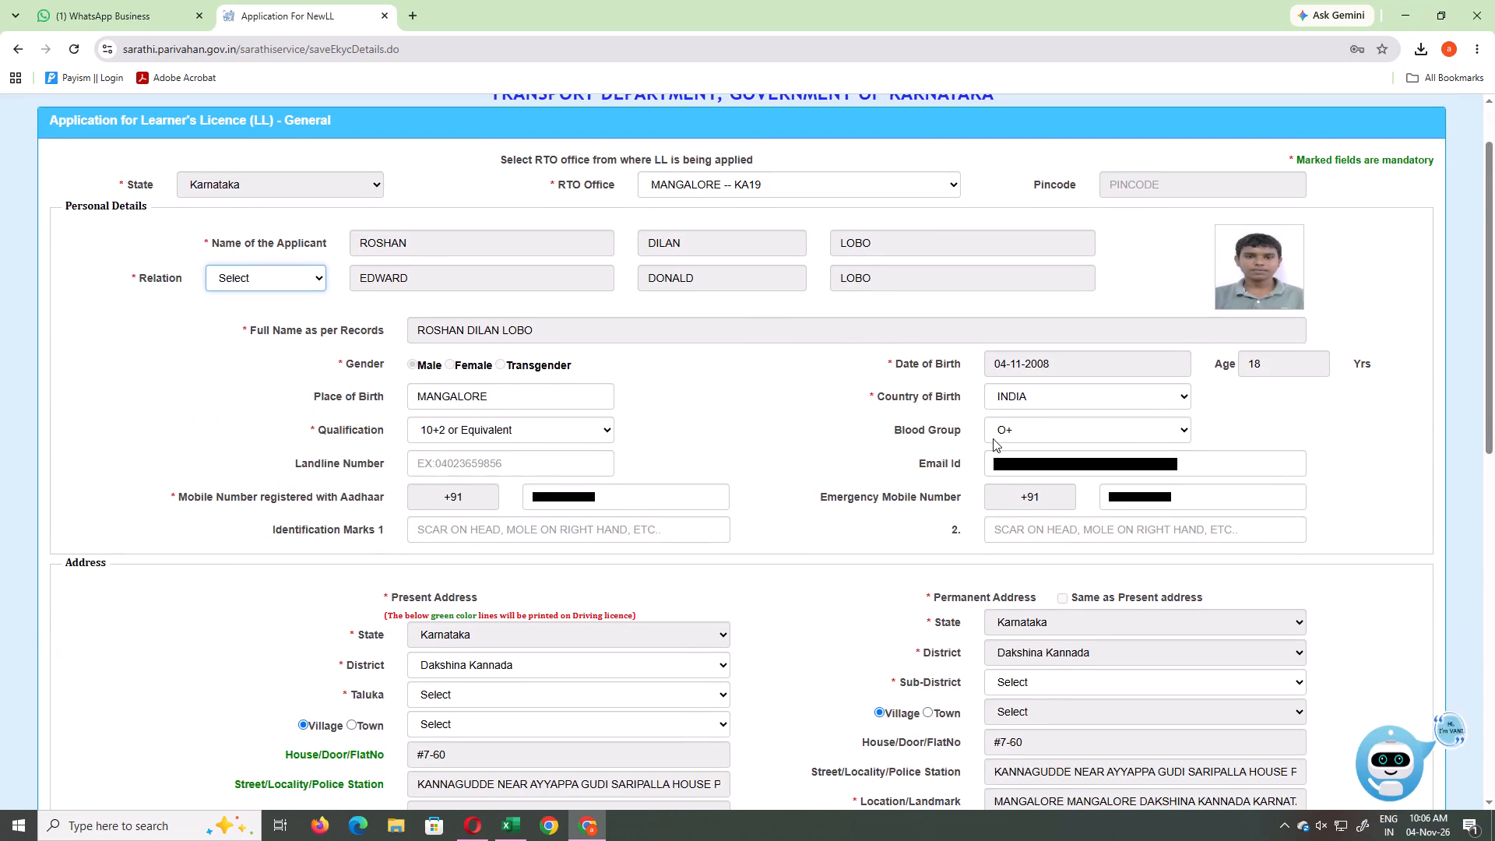
scroll(994, 444, down, 1)
click(1048, 607)
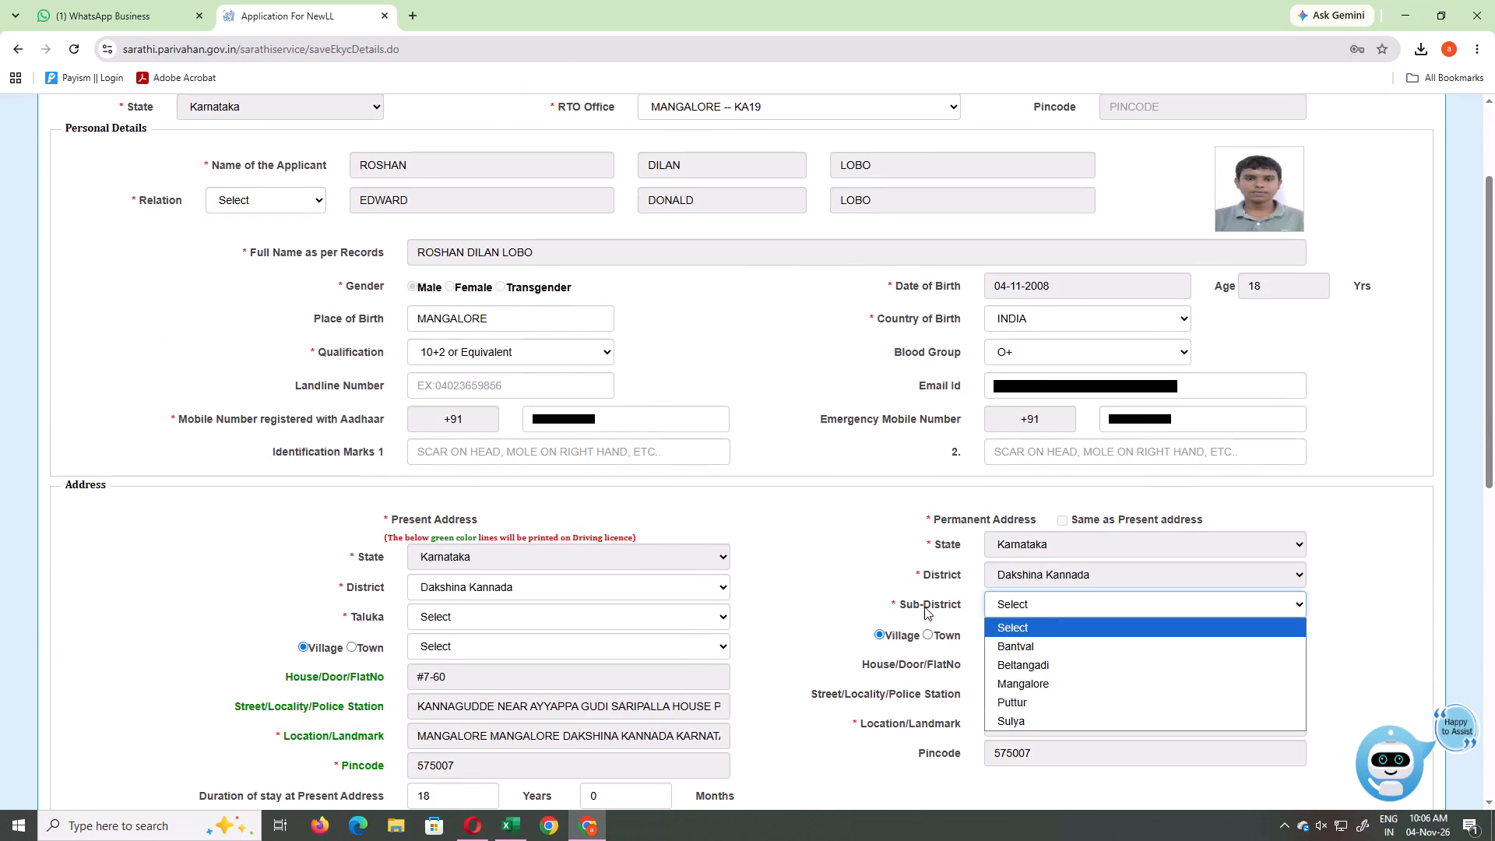
click(1050, 607)
scroll(625, 546, down, 1)
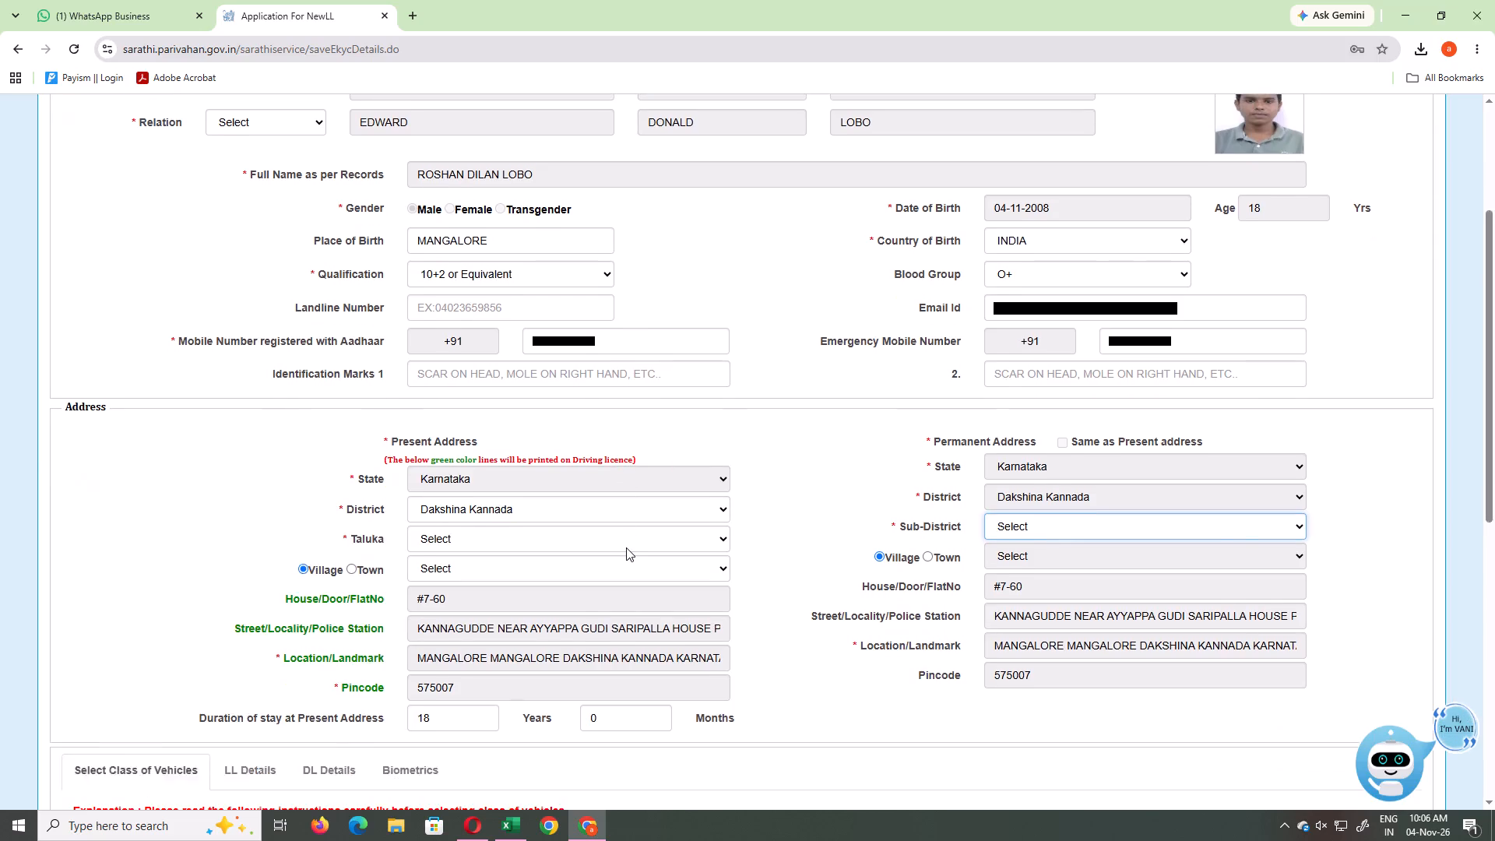
scroll(626, 547, down, 1)
click(525, 491)
click(525, 491)
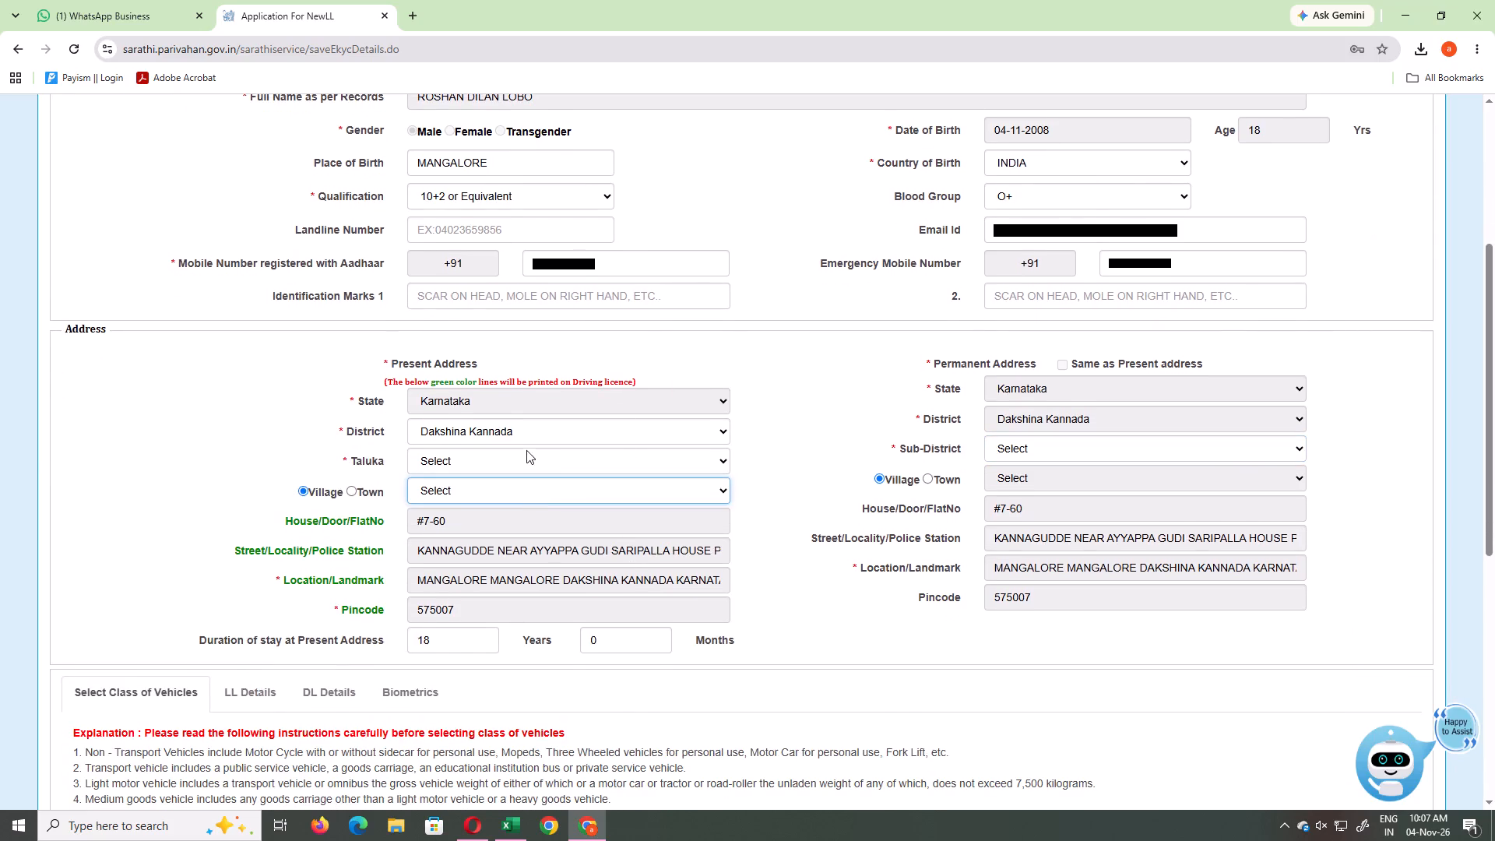
click(526, 449)
click(522, 497)
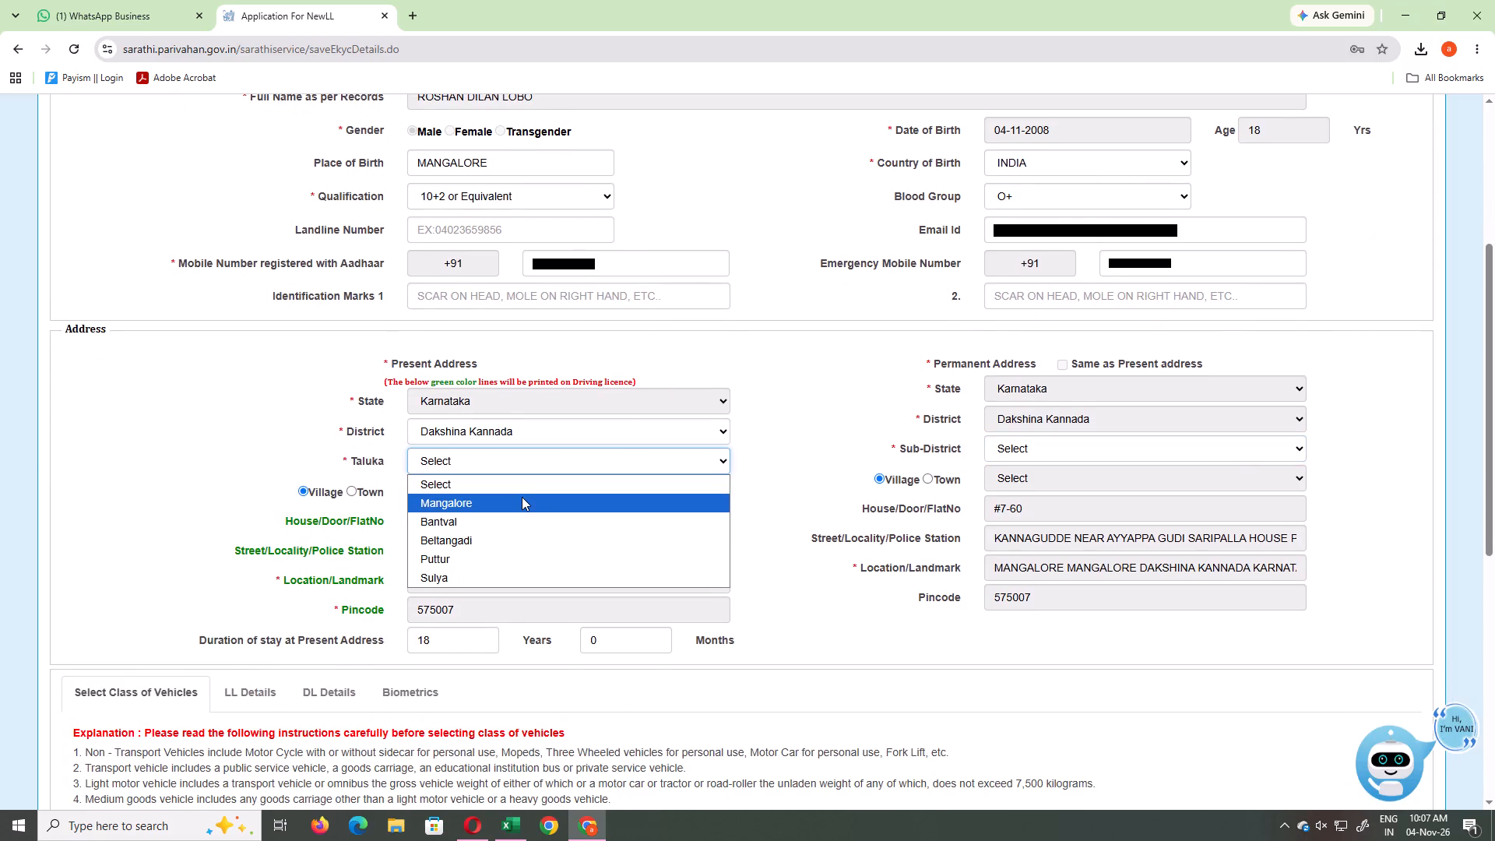
click(526, 482)
click(515, 490)
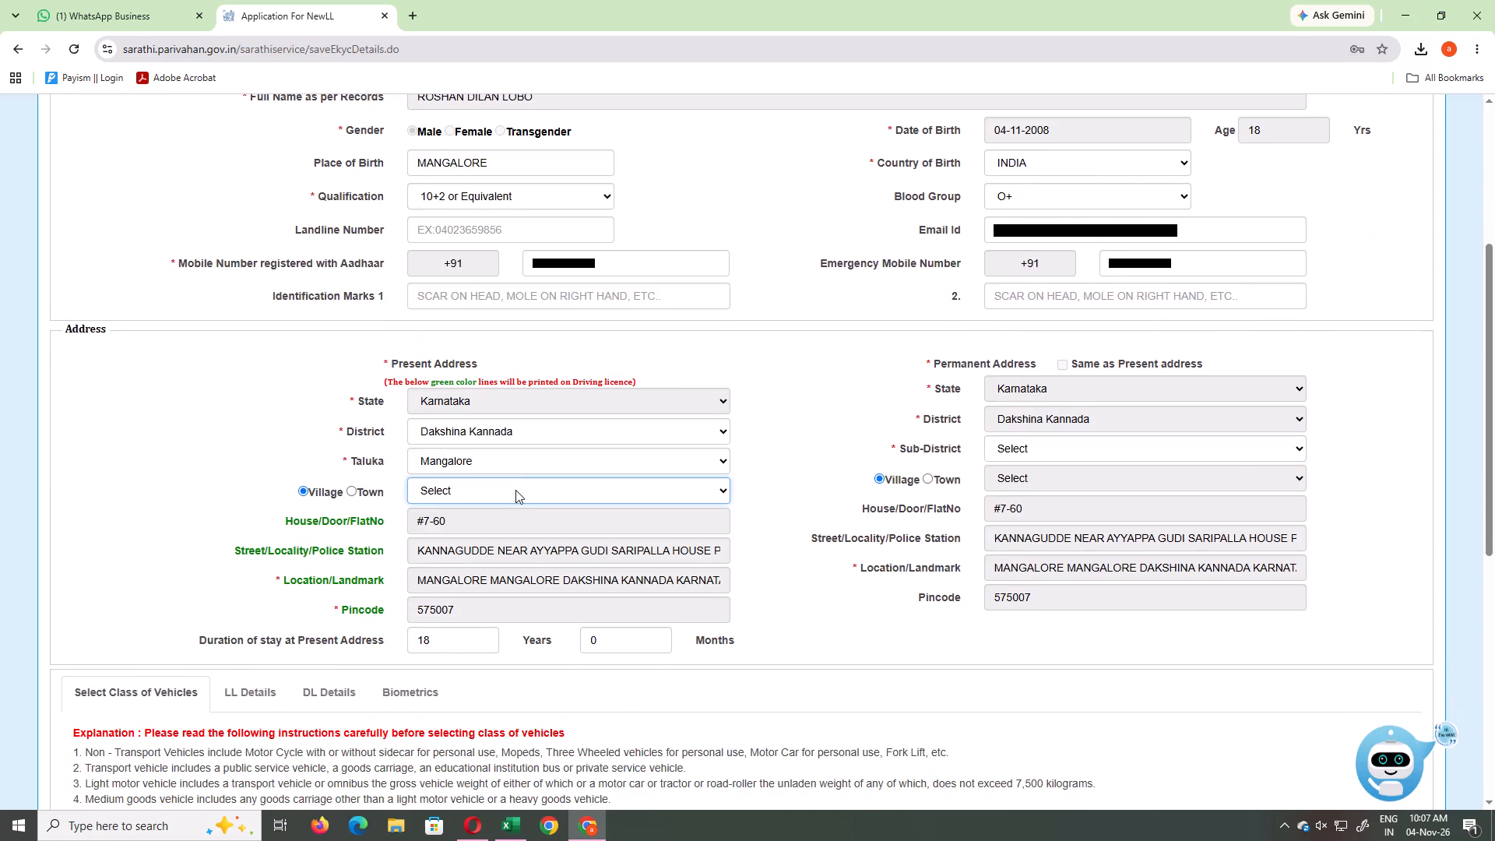
click(515, 490)
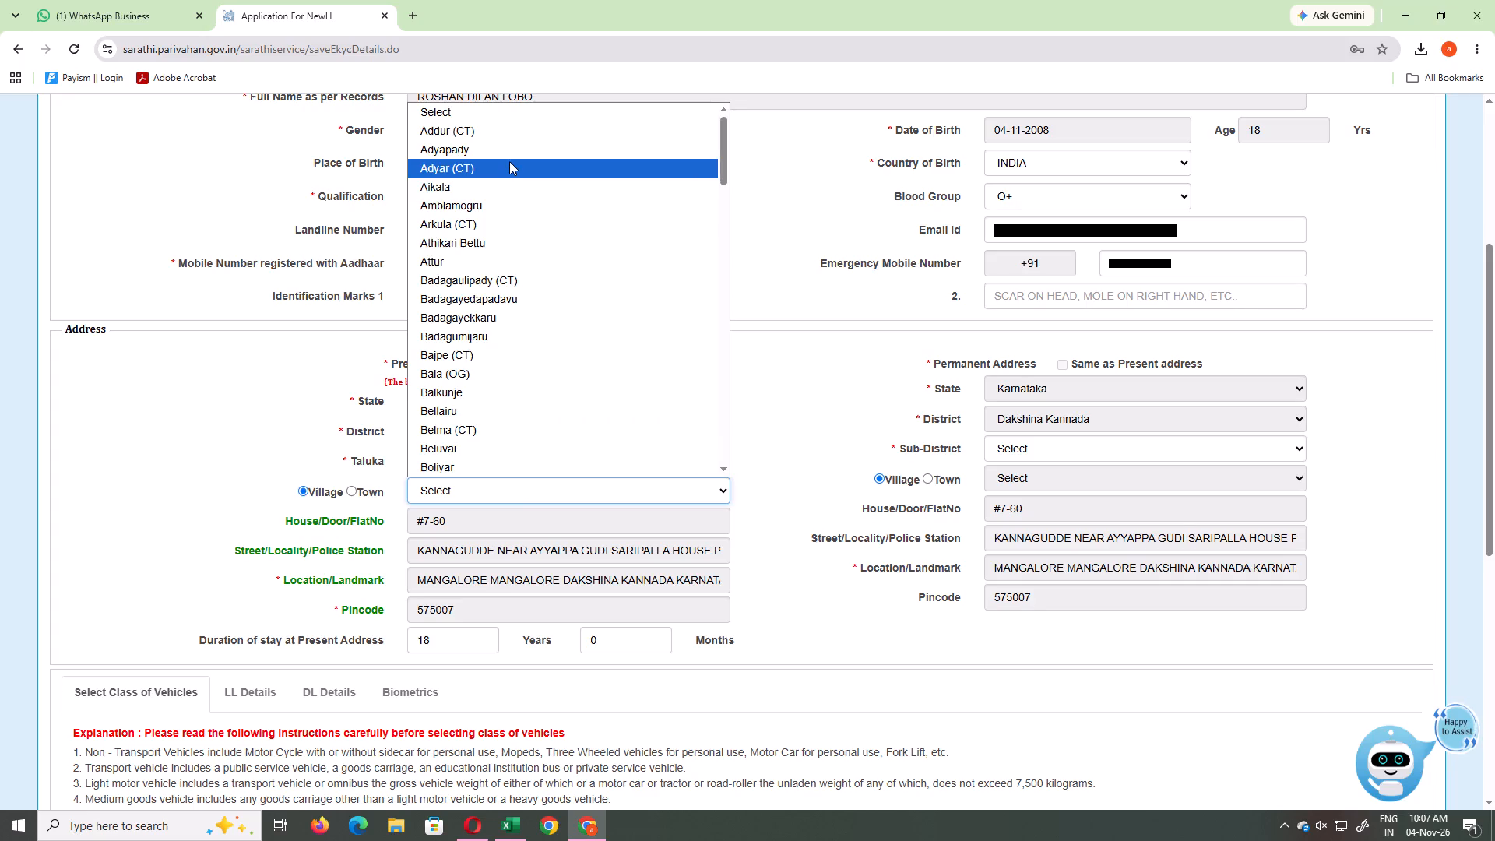
click(509, 167)
Review the application's personal details, present and permanent addresses, vehicle classes and declaration for missing entries.
scroll(586, 470, down, 1)
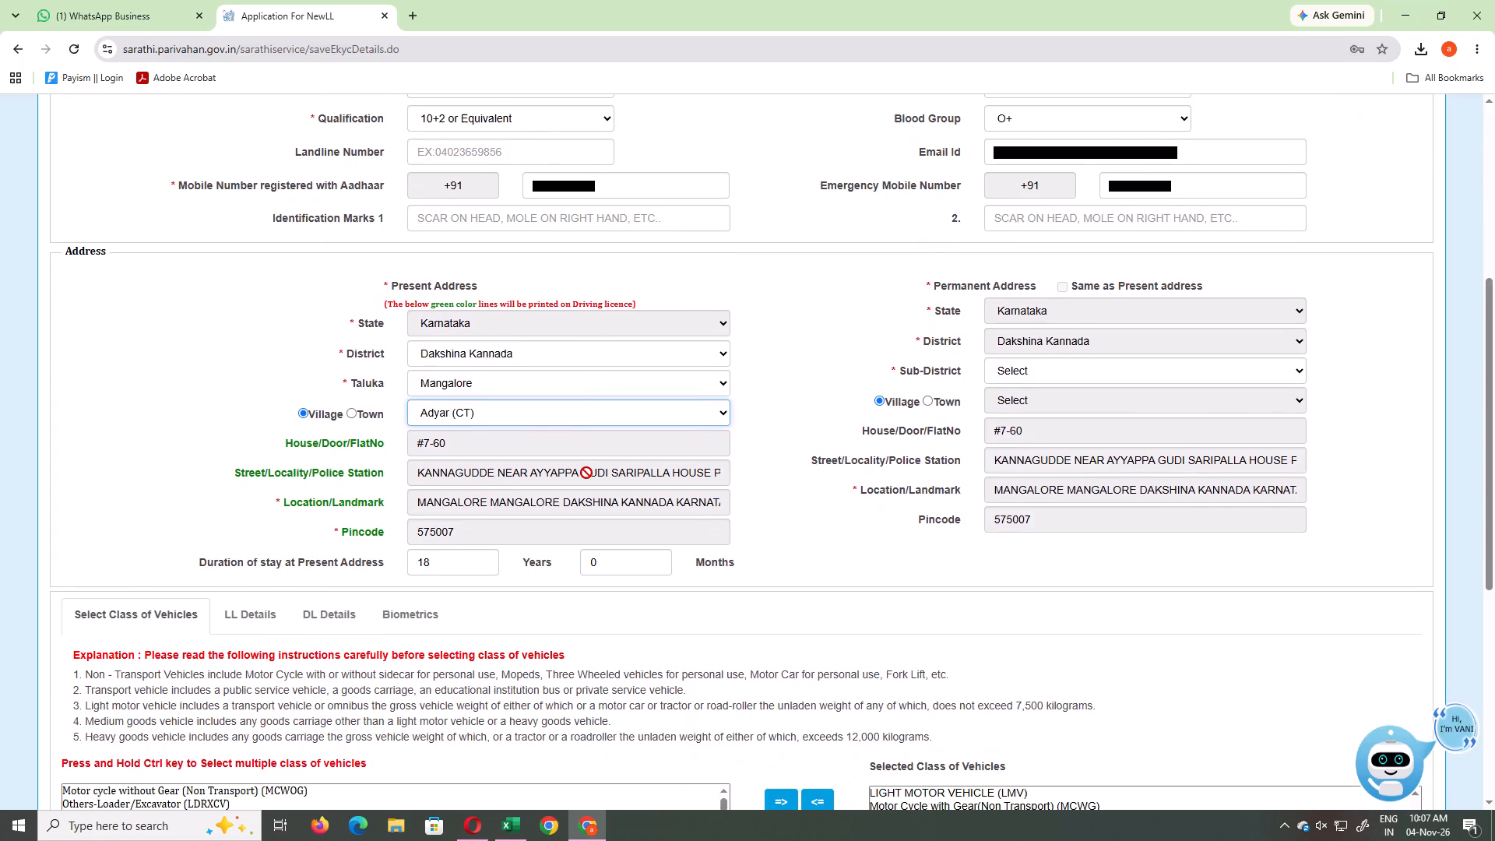
scroll(590, 487, down, 2)
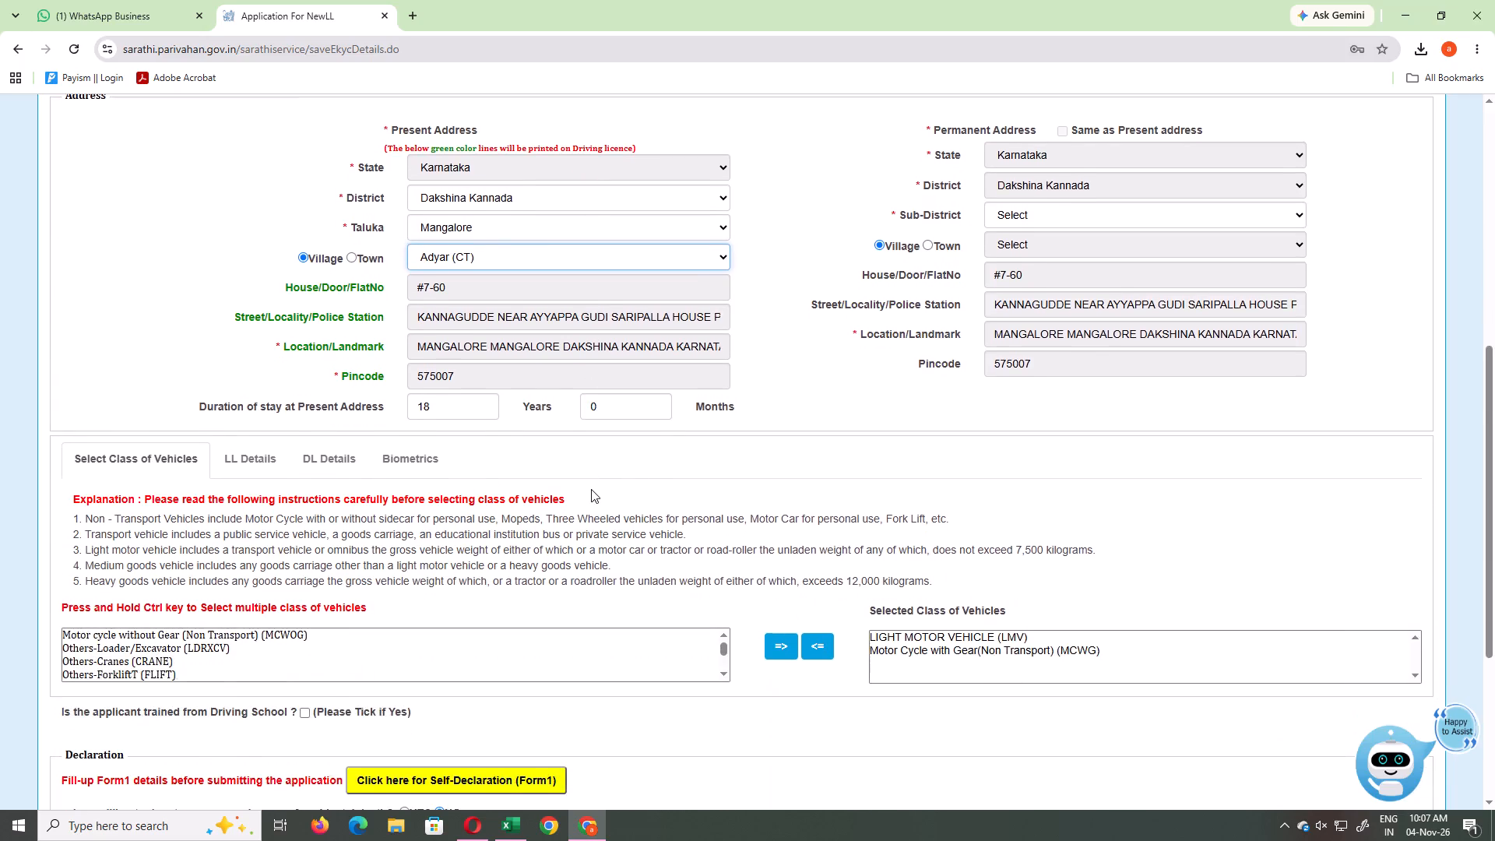
scroll(591, 489, down, 4)
scroll(592, 491, up, 3)
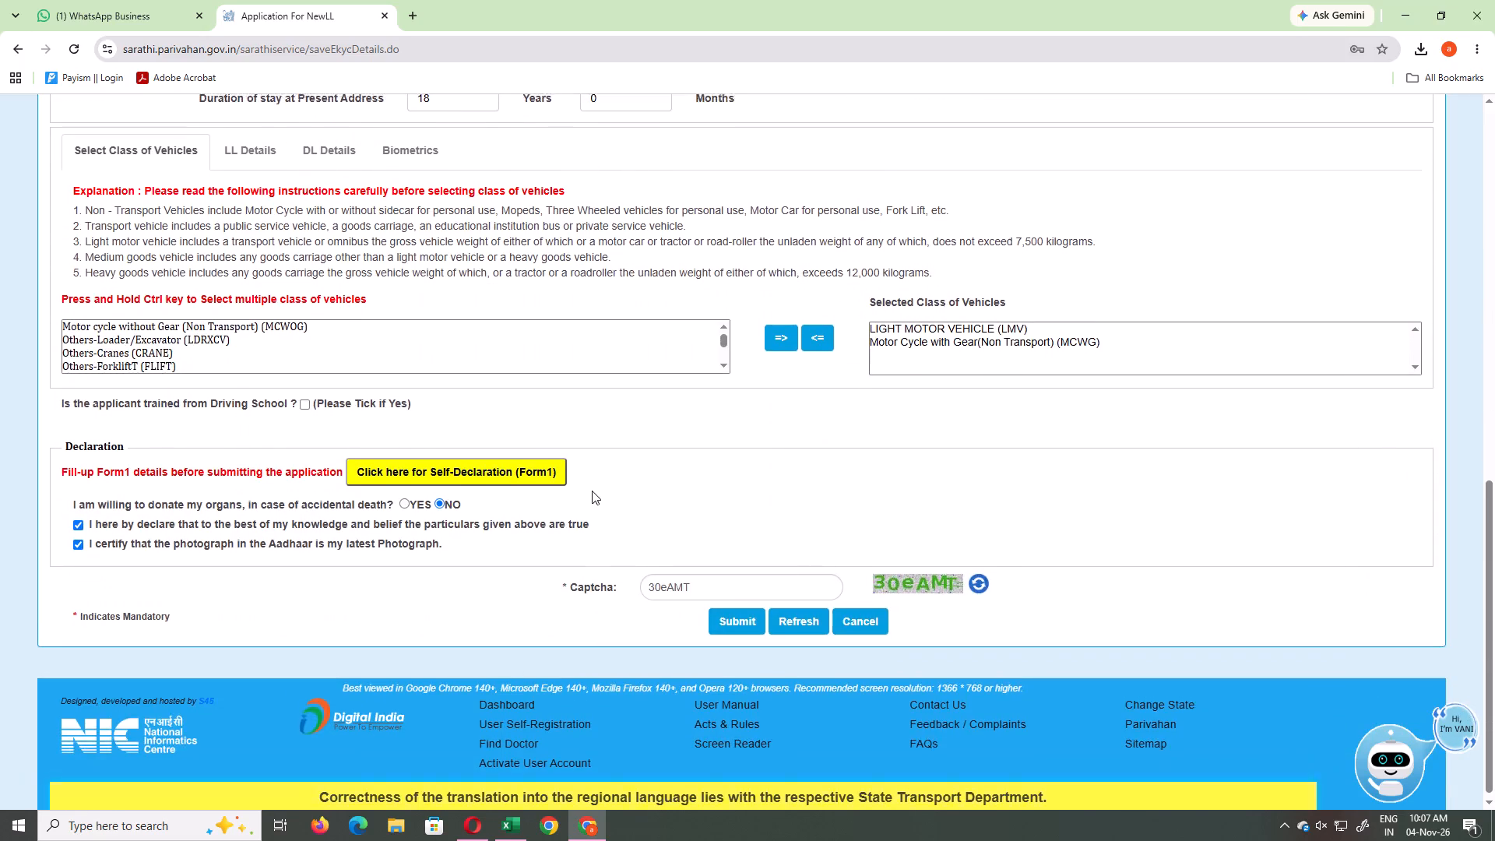
scroll(592, 491, up, 7)
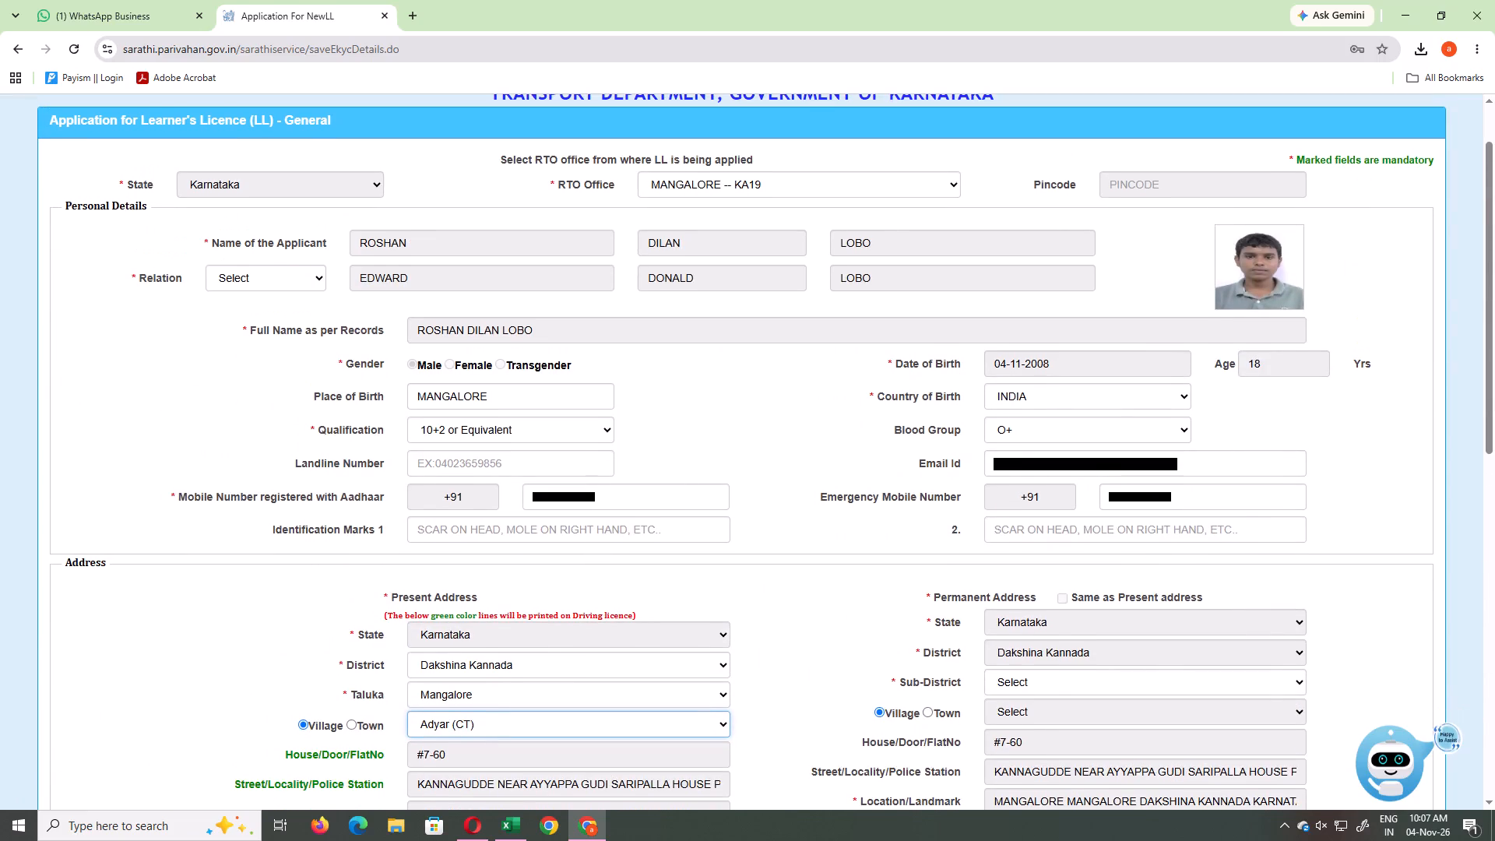
scroll(1033, 363, up, 1)
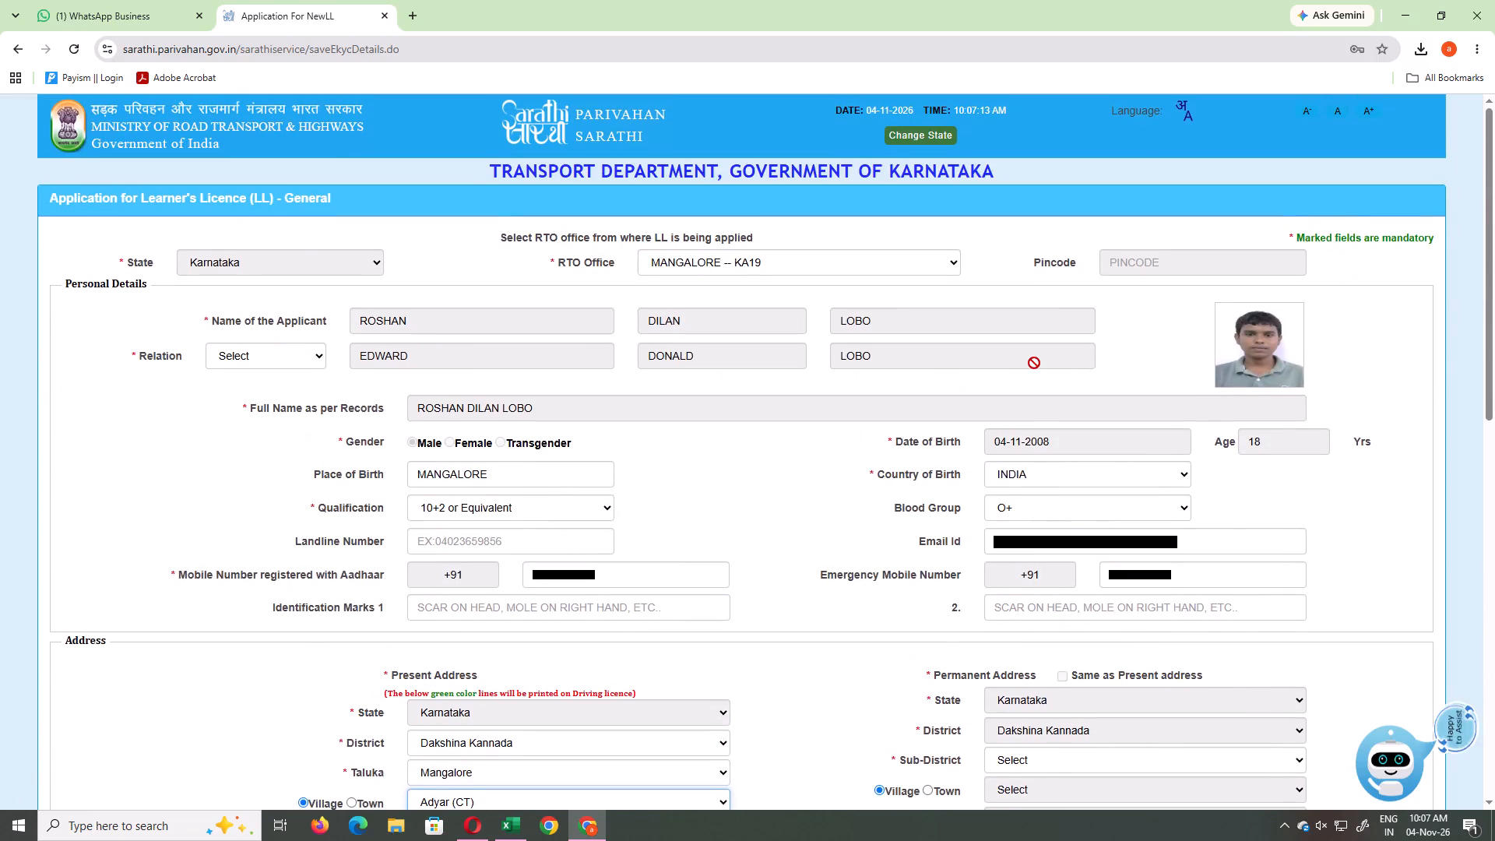
scroll(1015, 367, down, 2)
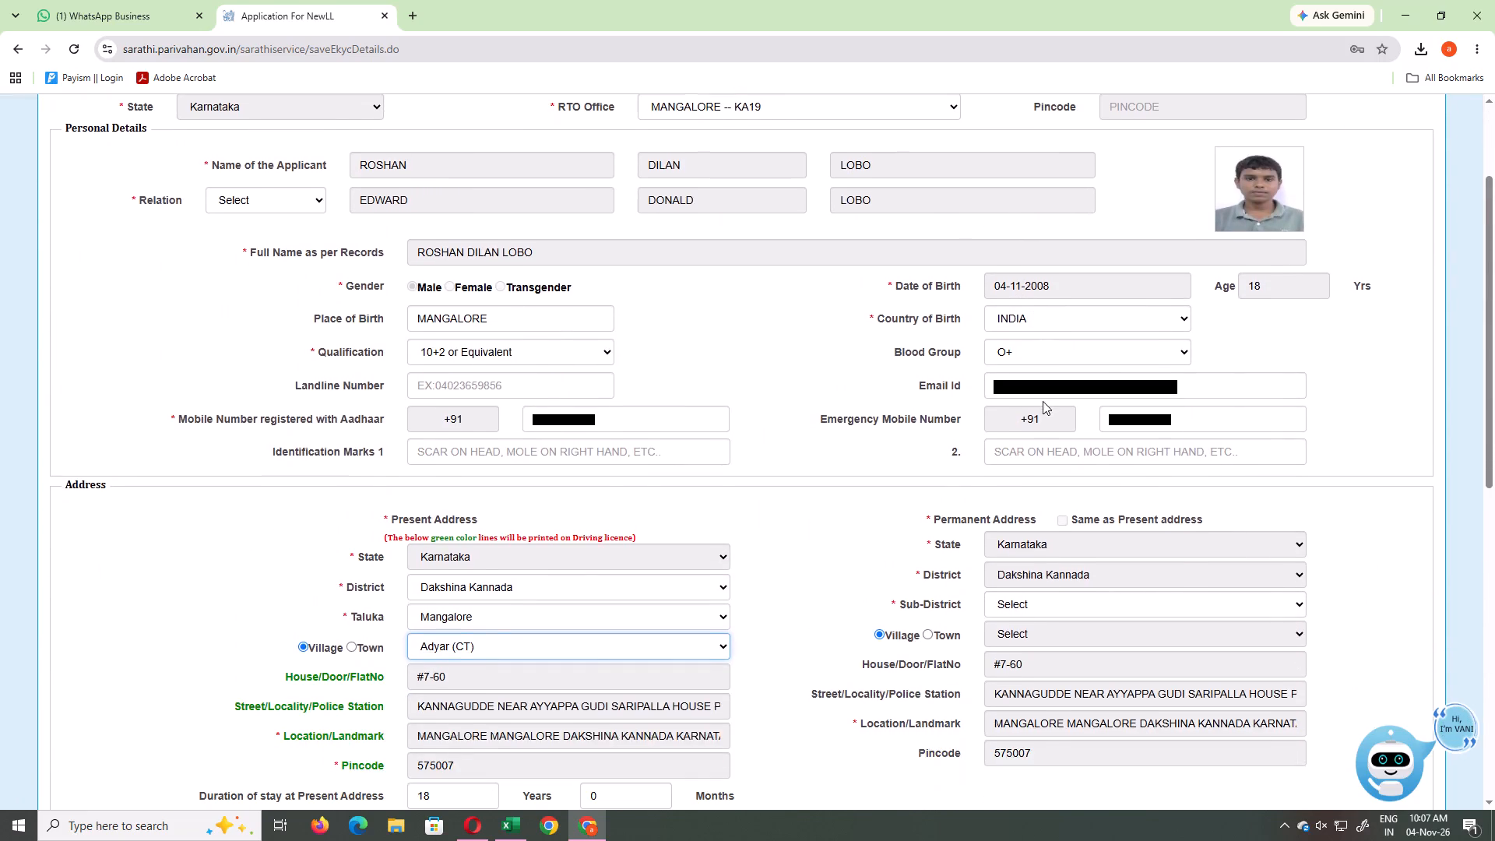
scroll(557, 400, down, 1)
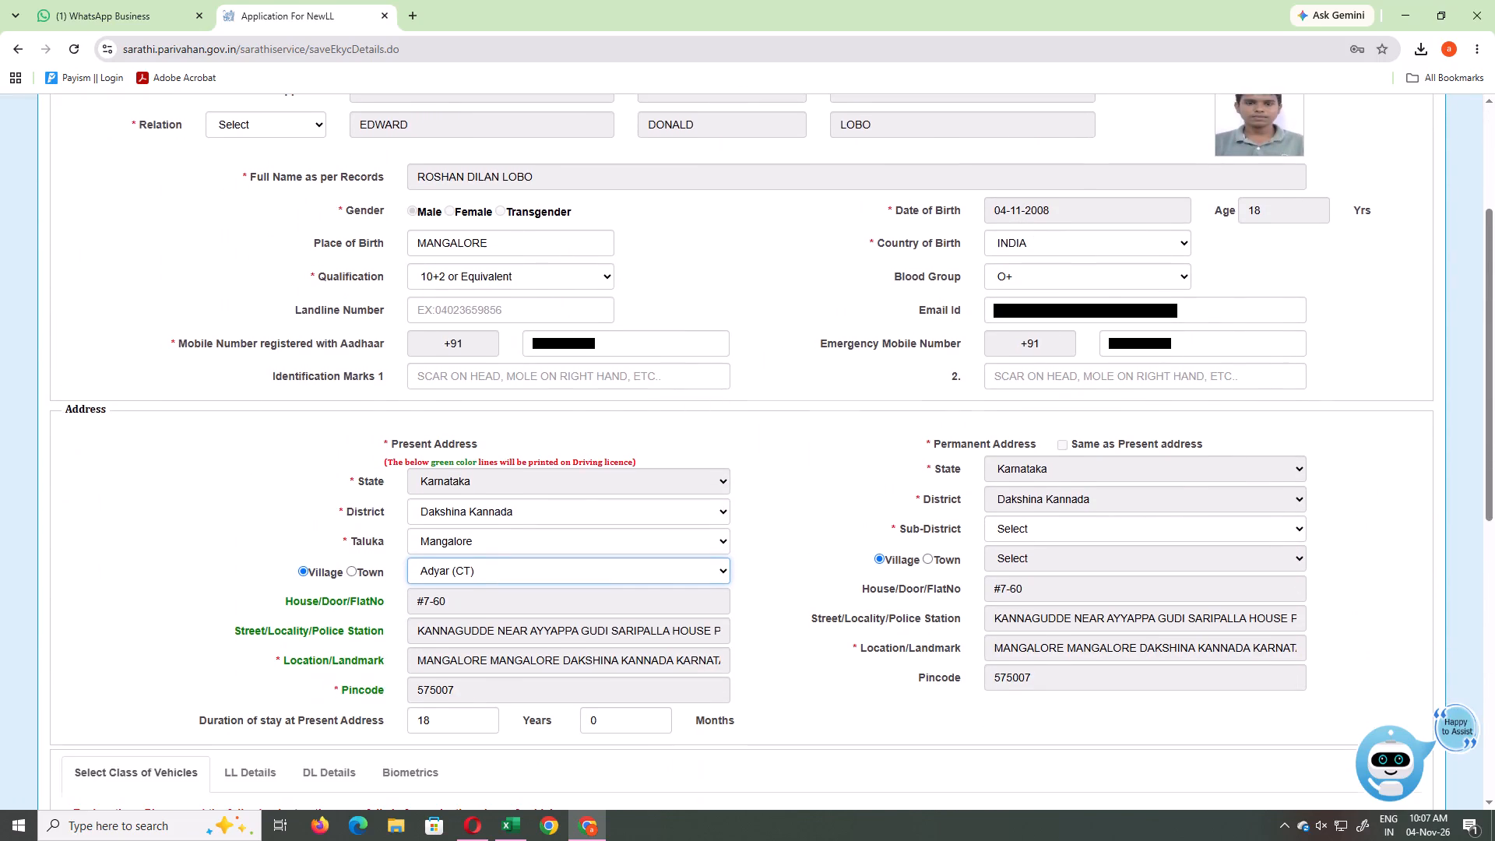
scroll(663, 391, down, 2)
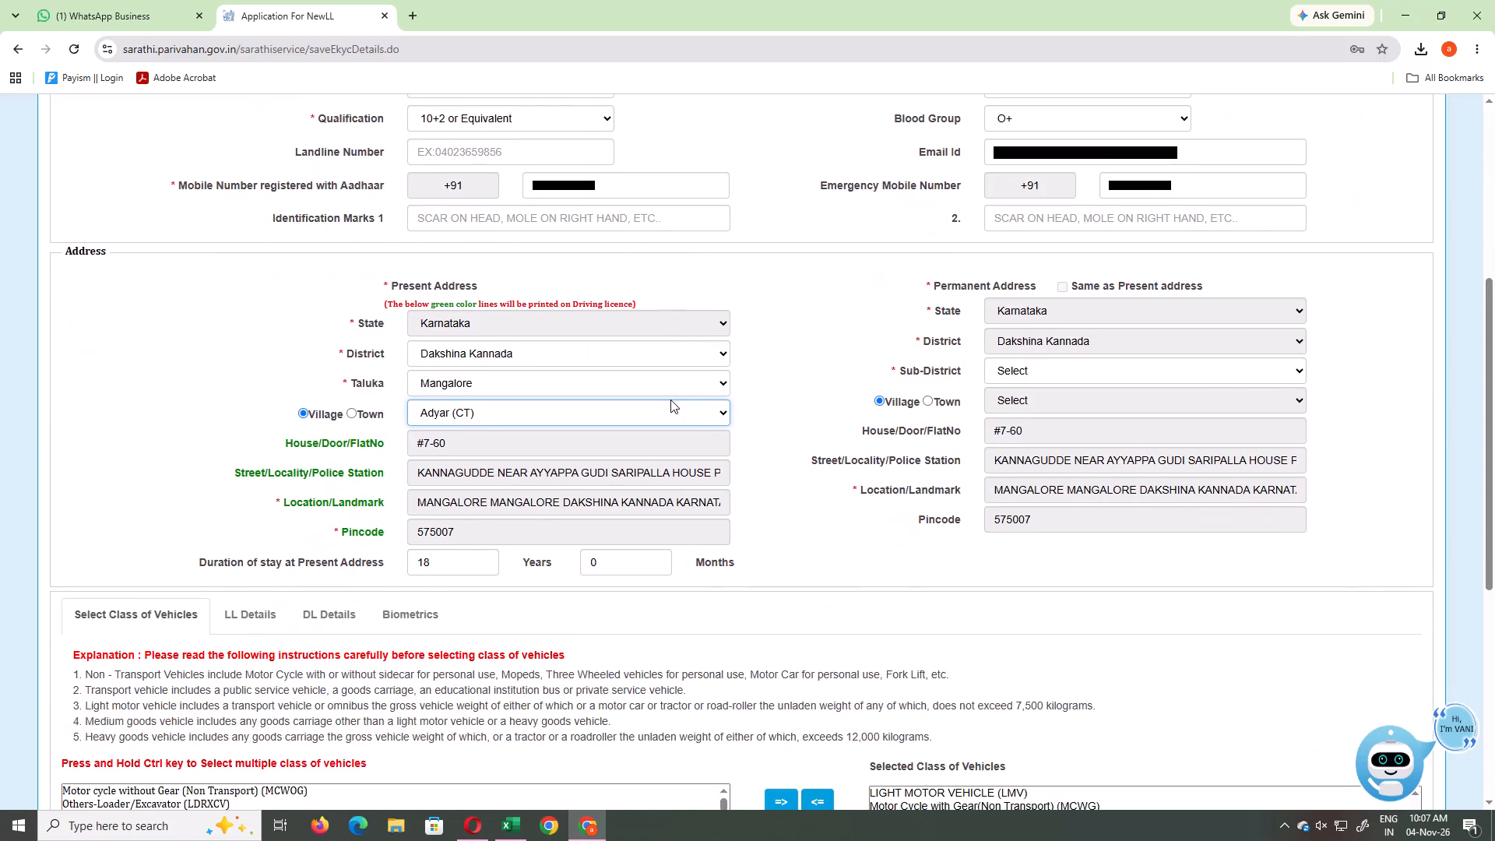
scroll(670, 399, down, 1)
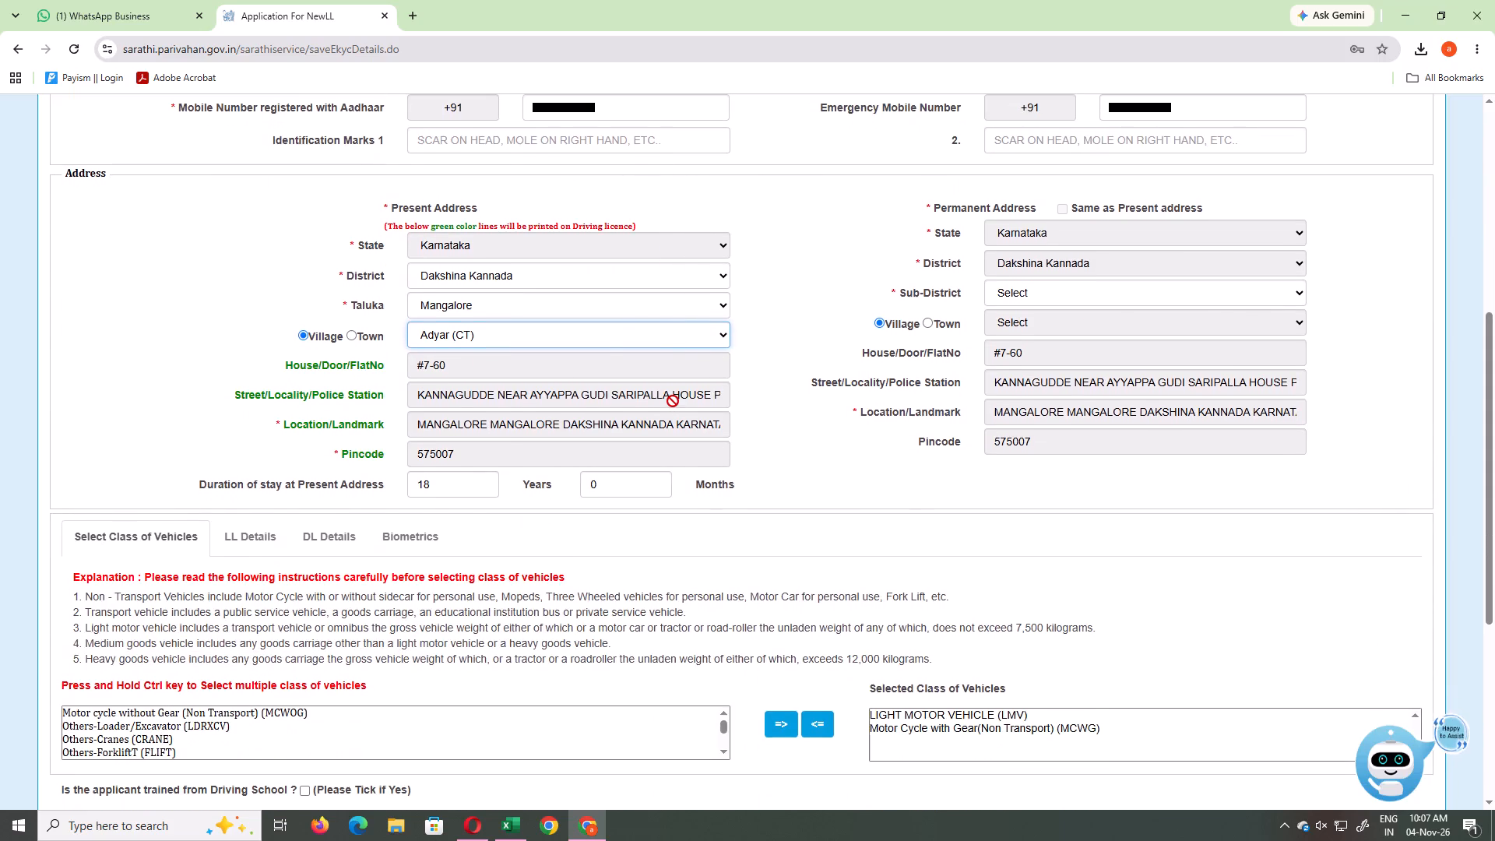
scroll(732, 420, down, 1)
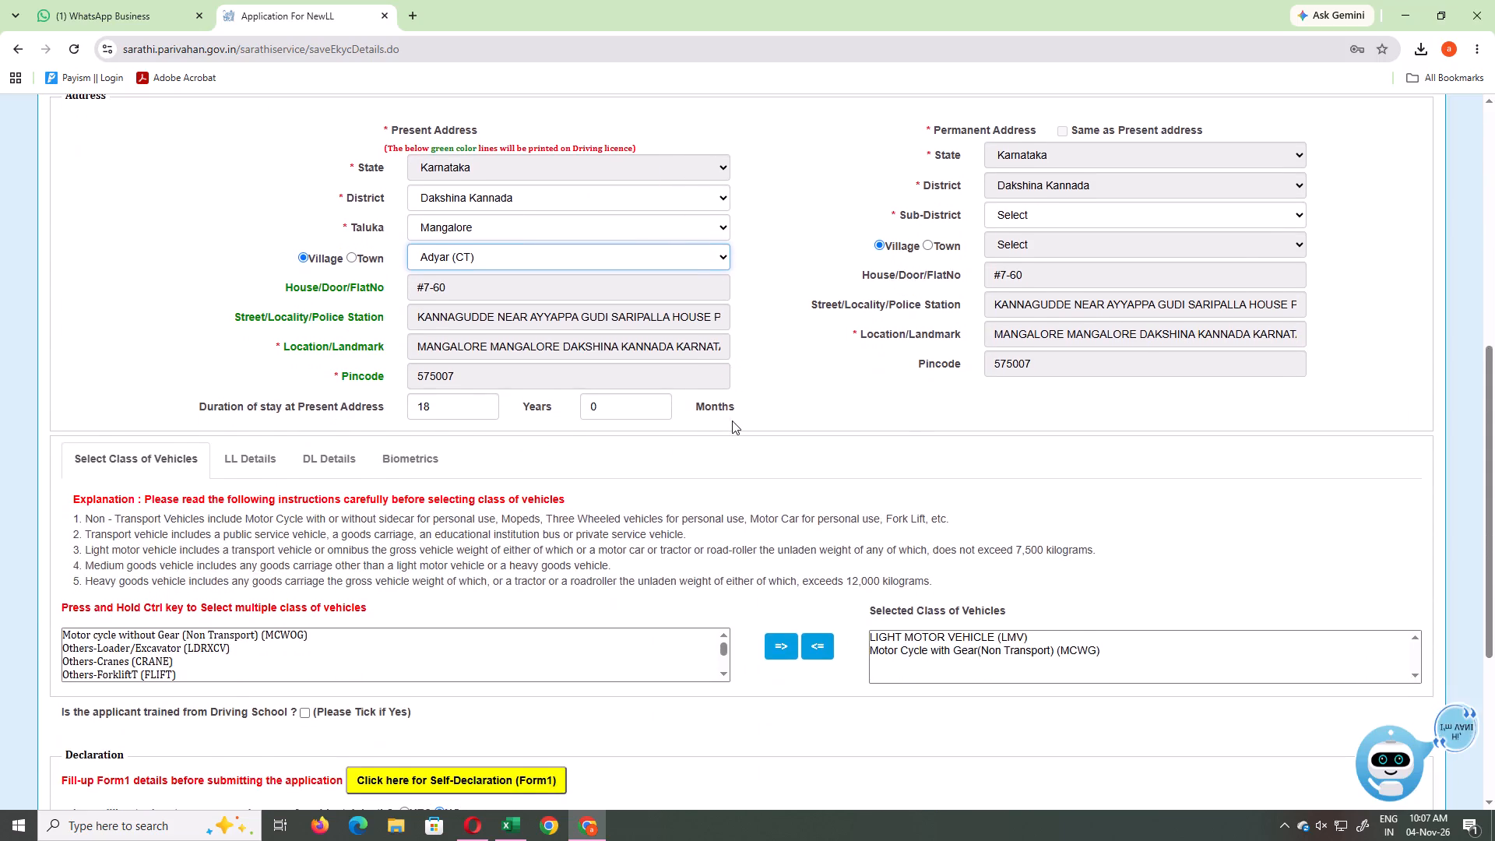
scroll(732, 420, down, 2)
click(236, 300)
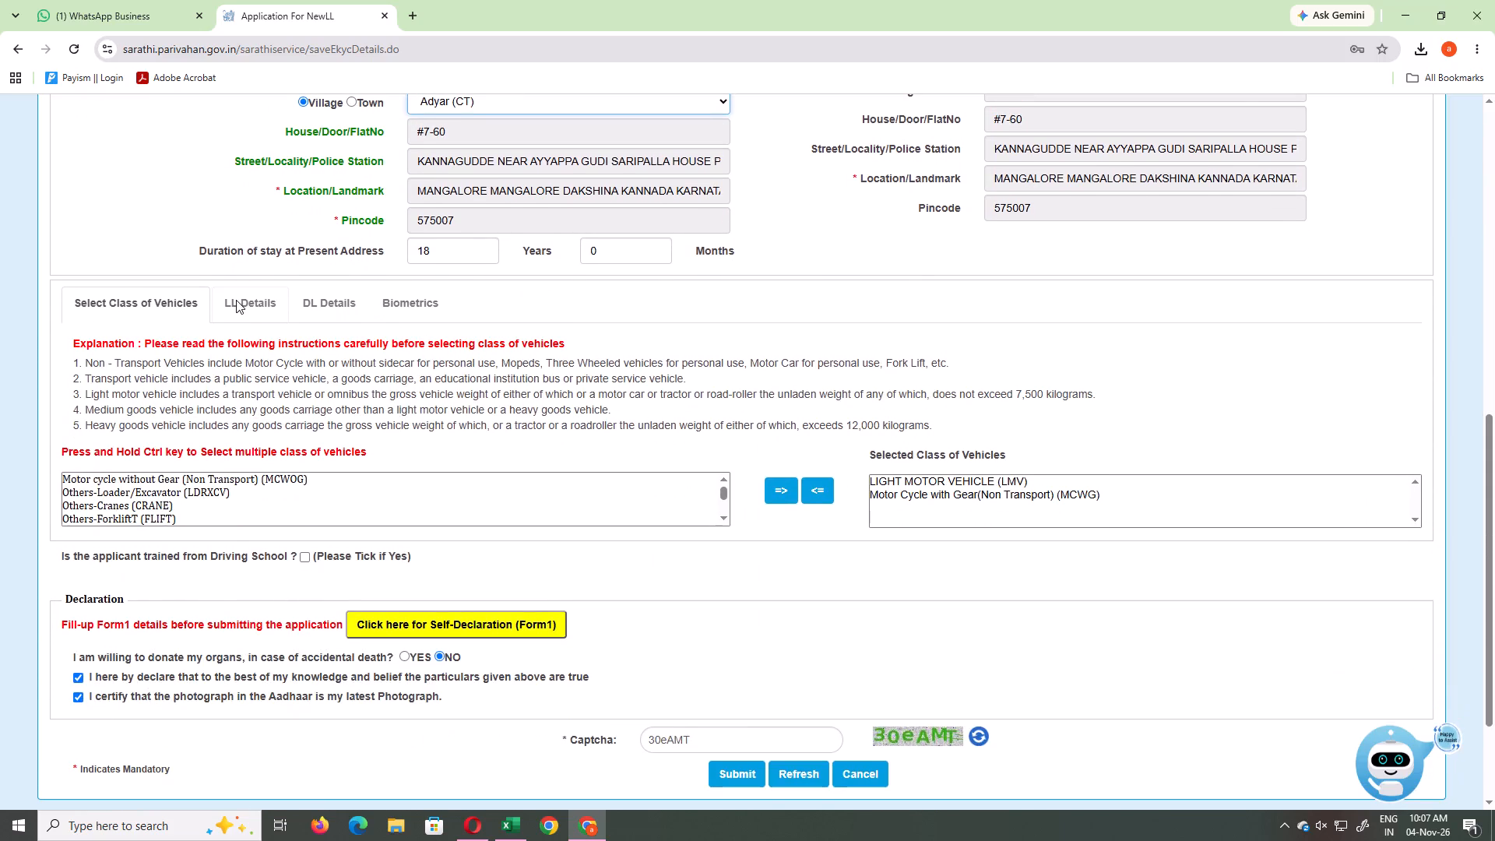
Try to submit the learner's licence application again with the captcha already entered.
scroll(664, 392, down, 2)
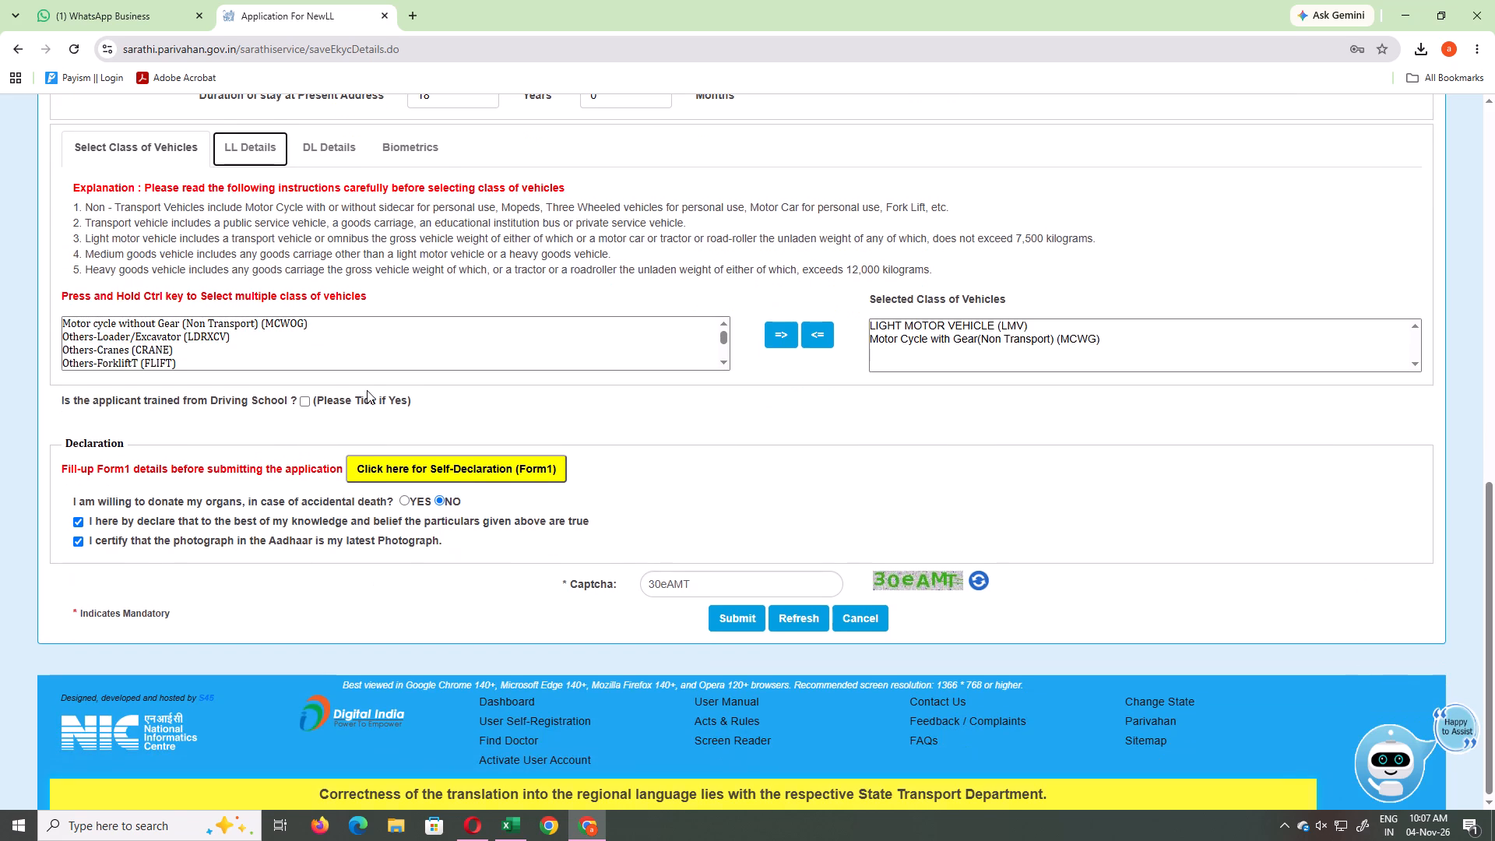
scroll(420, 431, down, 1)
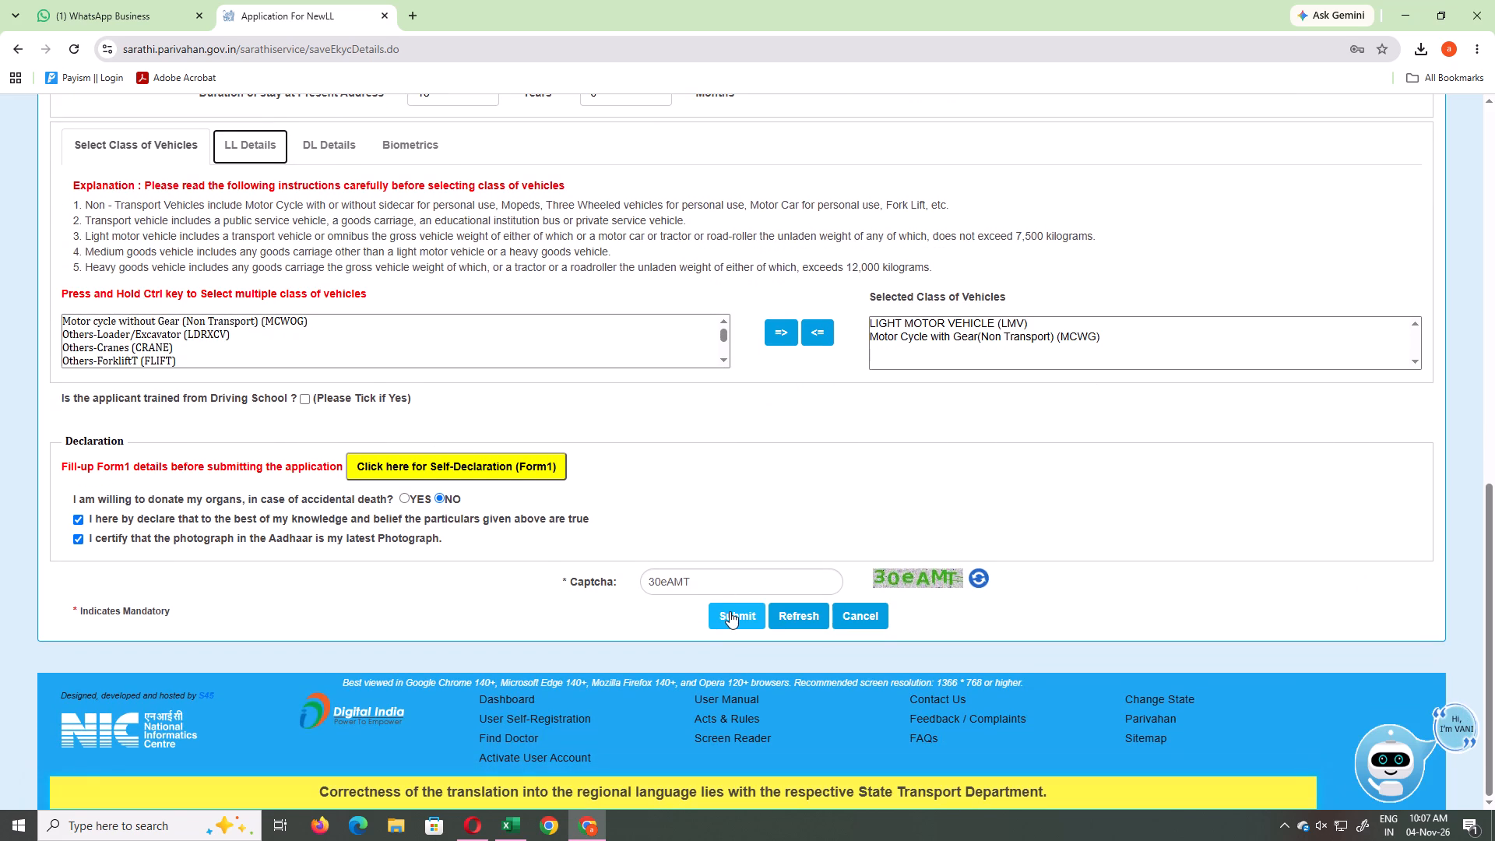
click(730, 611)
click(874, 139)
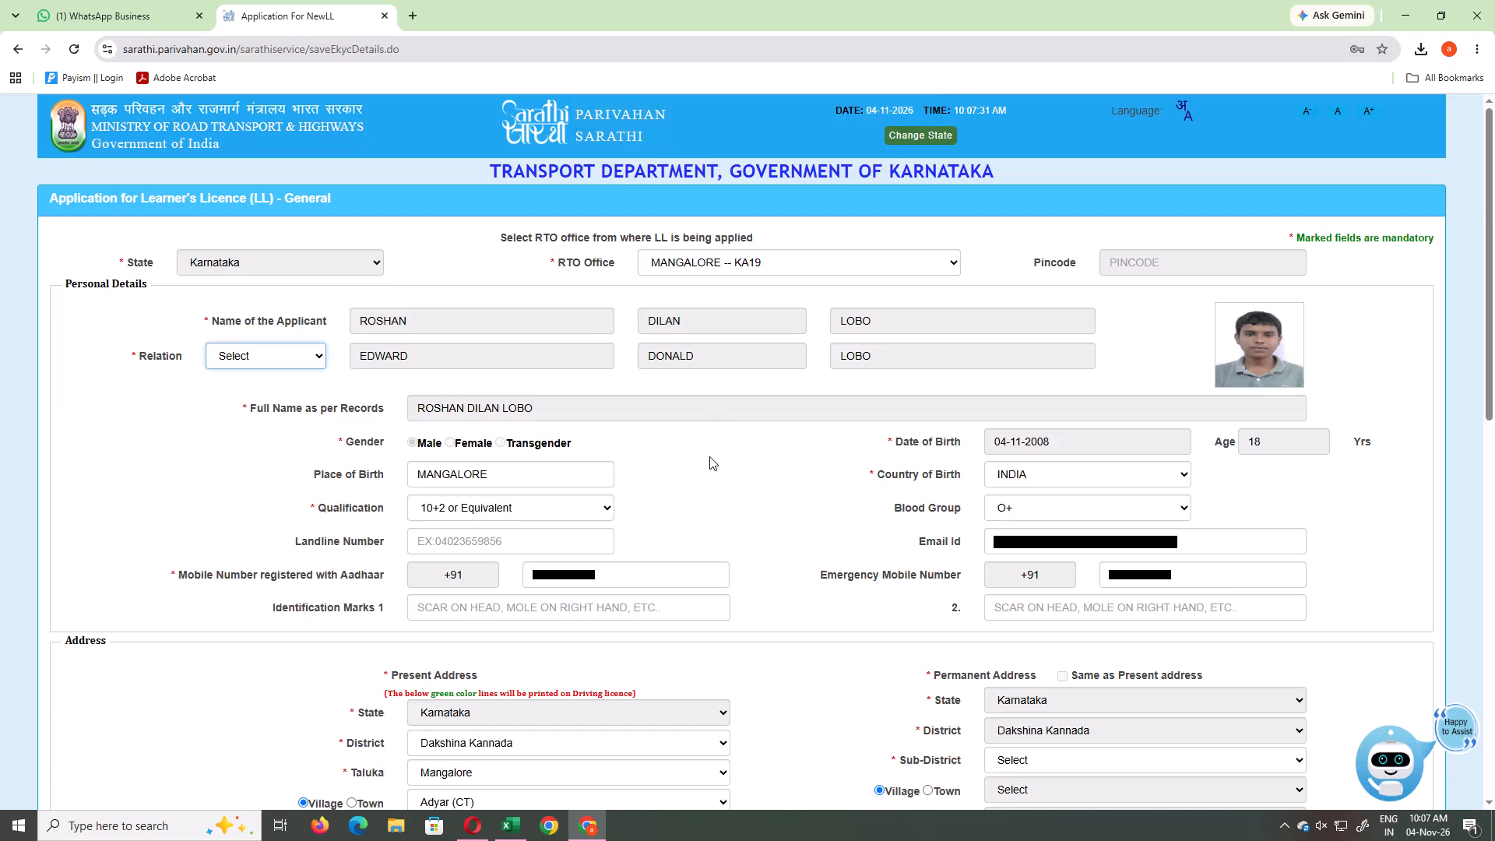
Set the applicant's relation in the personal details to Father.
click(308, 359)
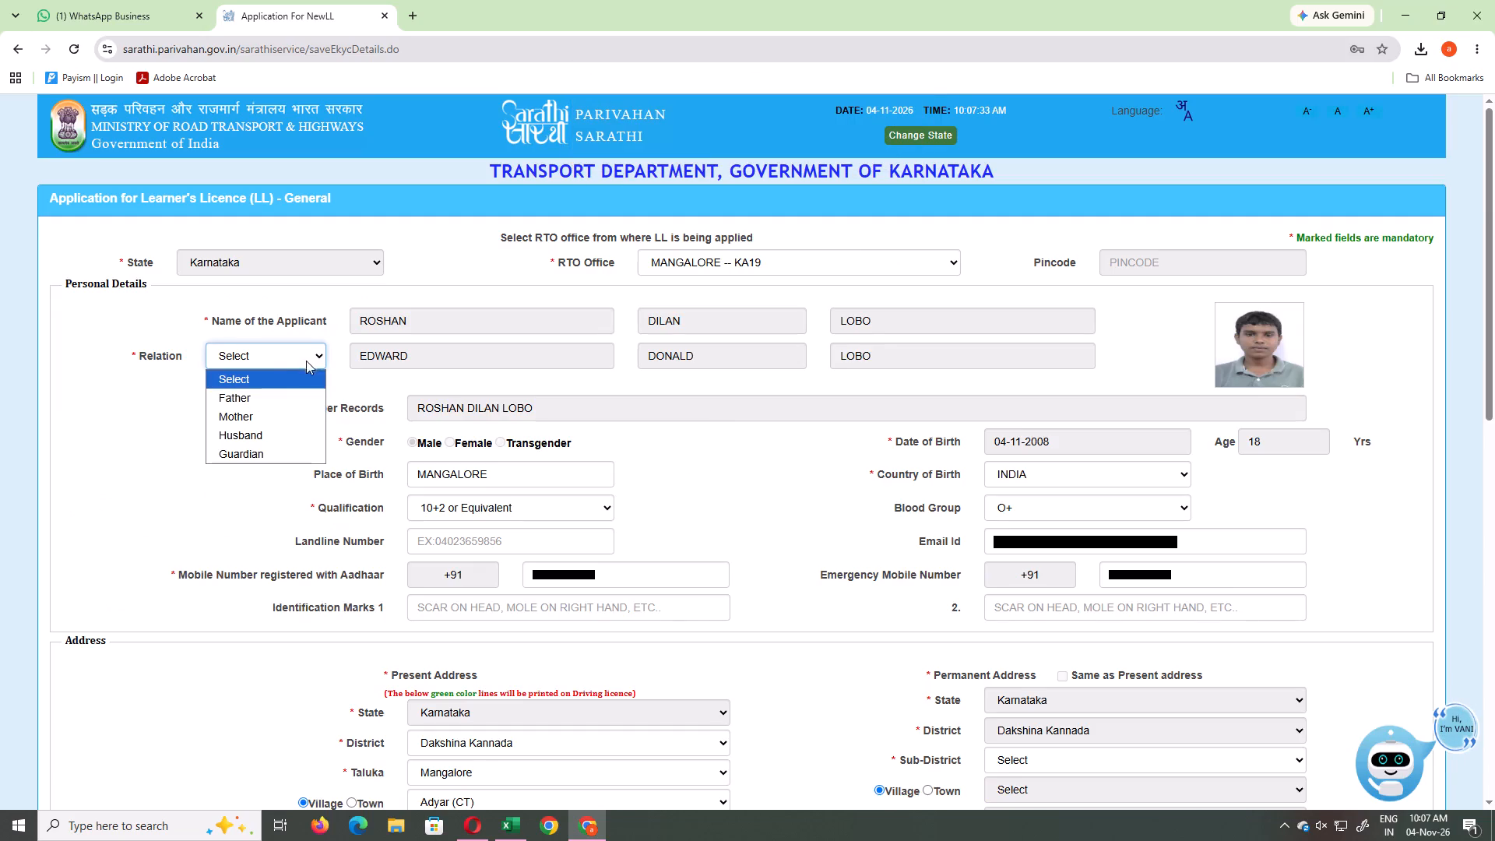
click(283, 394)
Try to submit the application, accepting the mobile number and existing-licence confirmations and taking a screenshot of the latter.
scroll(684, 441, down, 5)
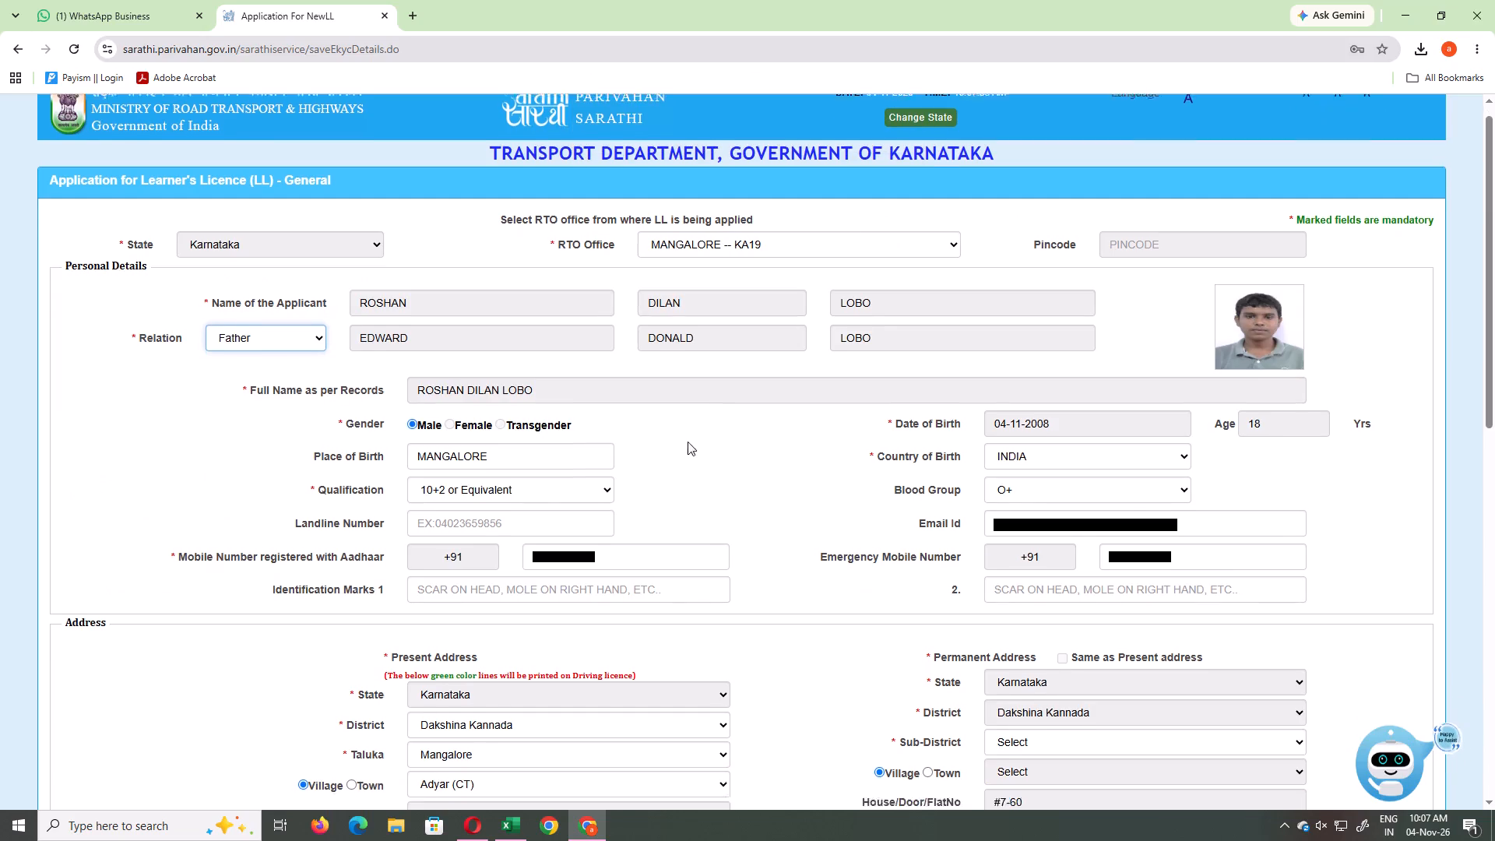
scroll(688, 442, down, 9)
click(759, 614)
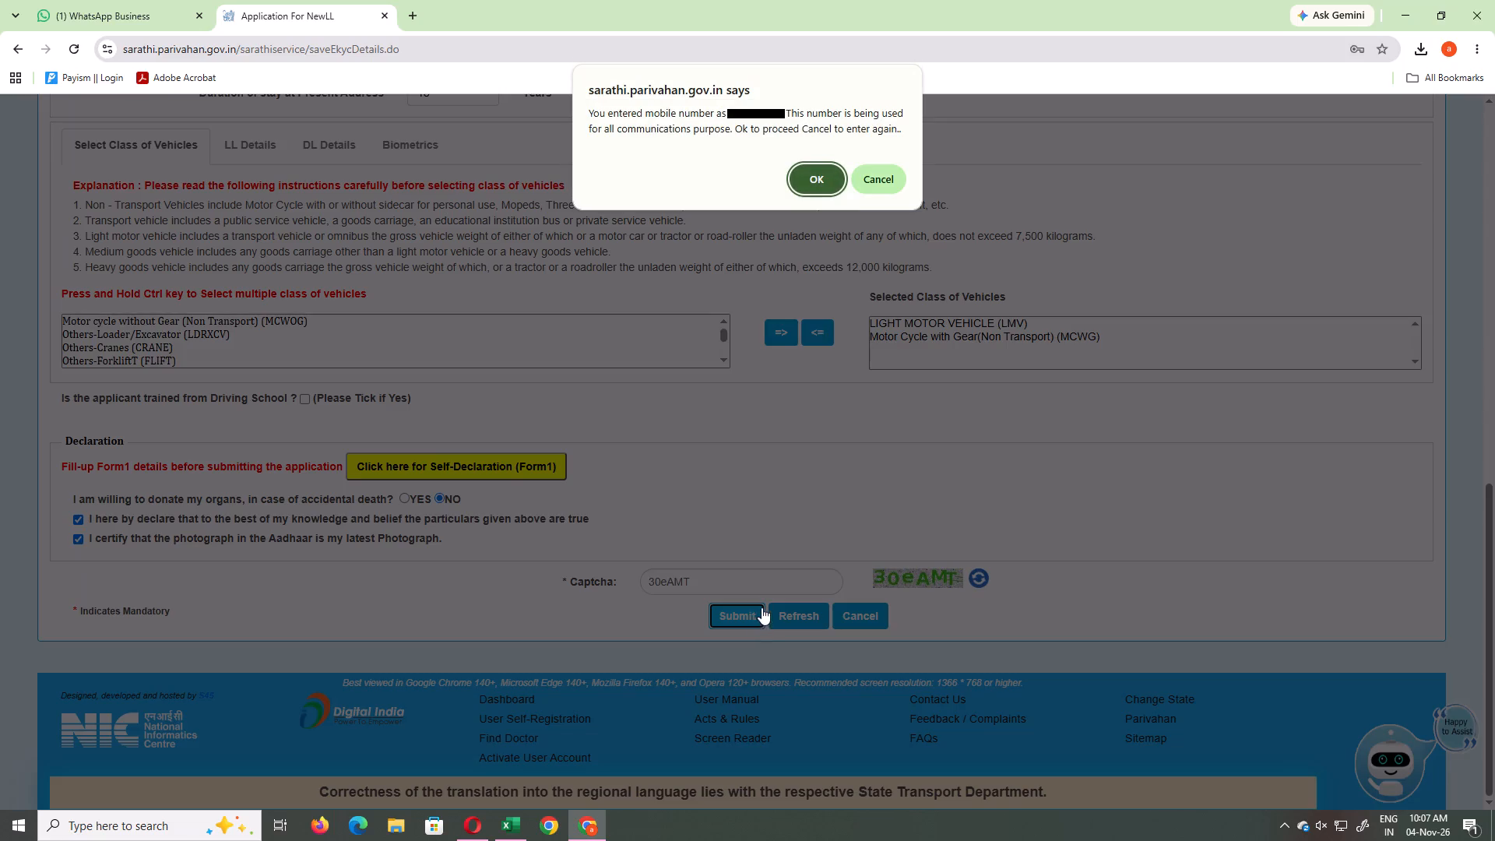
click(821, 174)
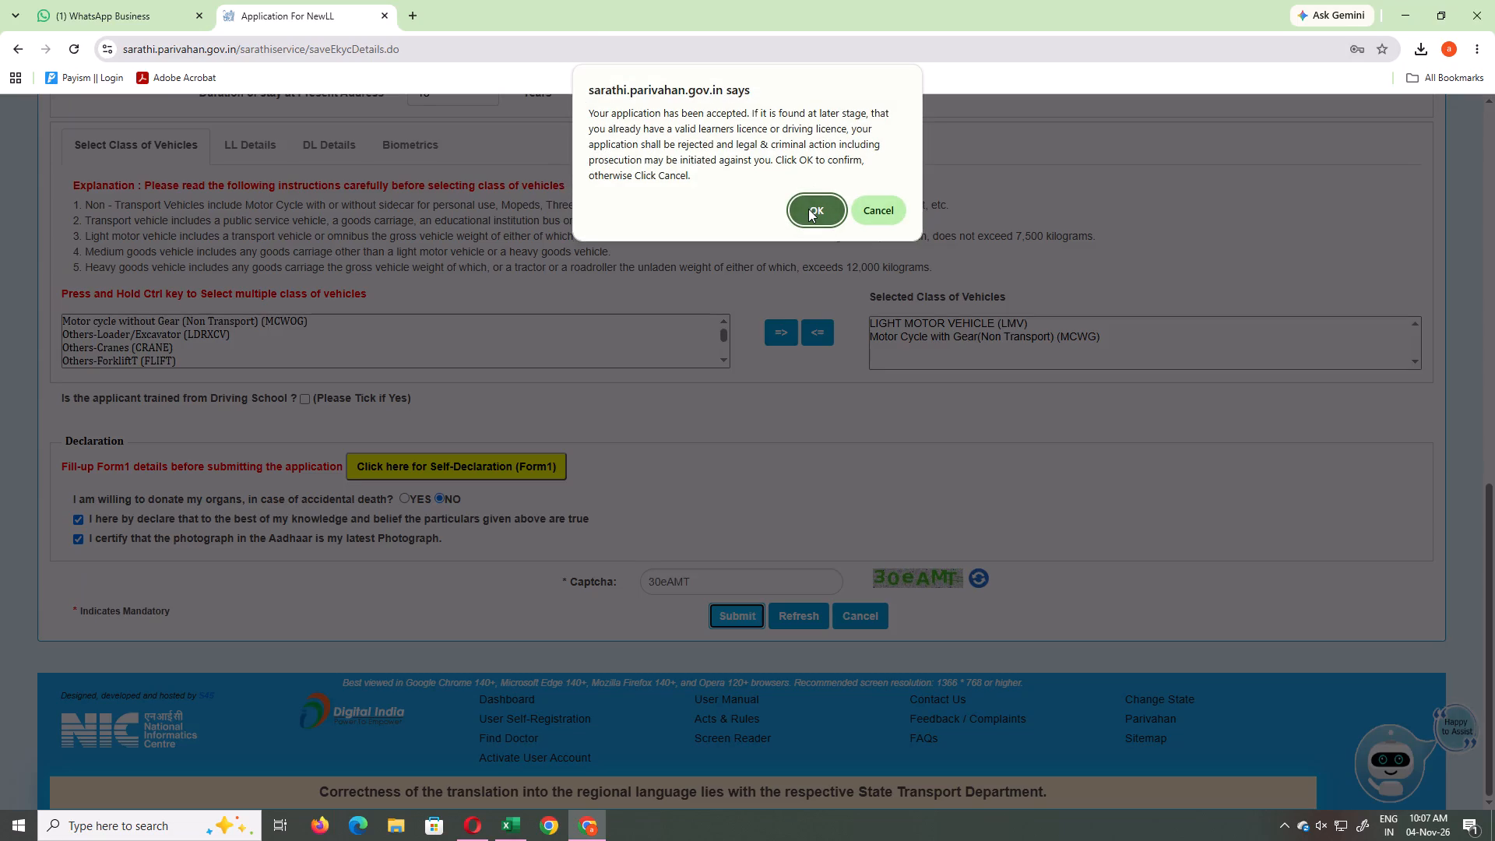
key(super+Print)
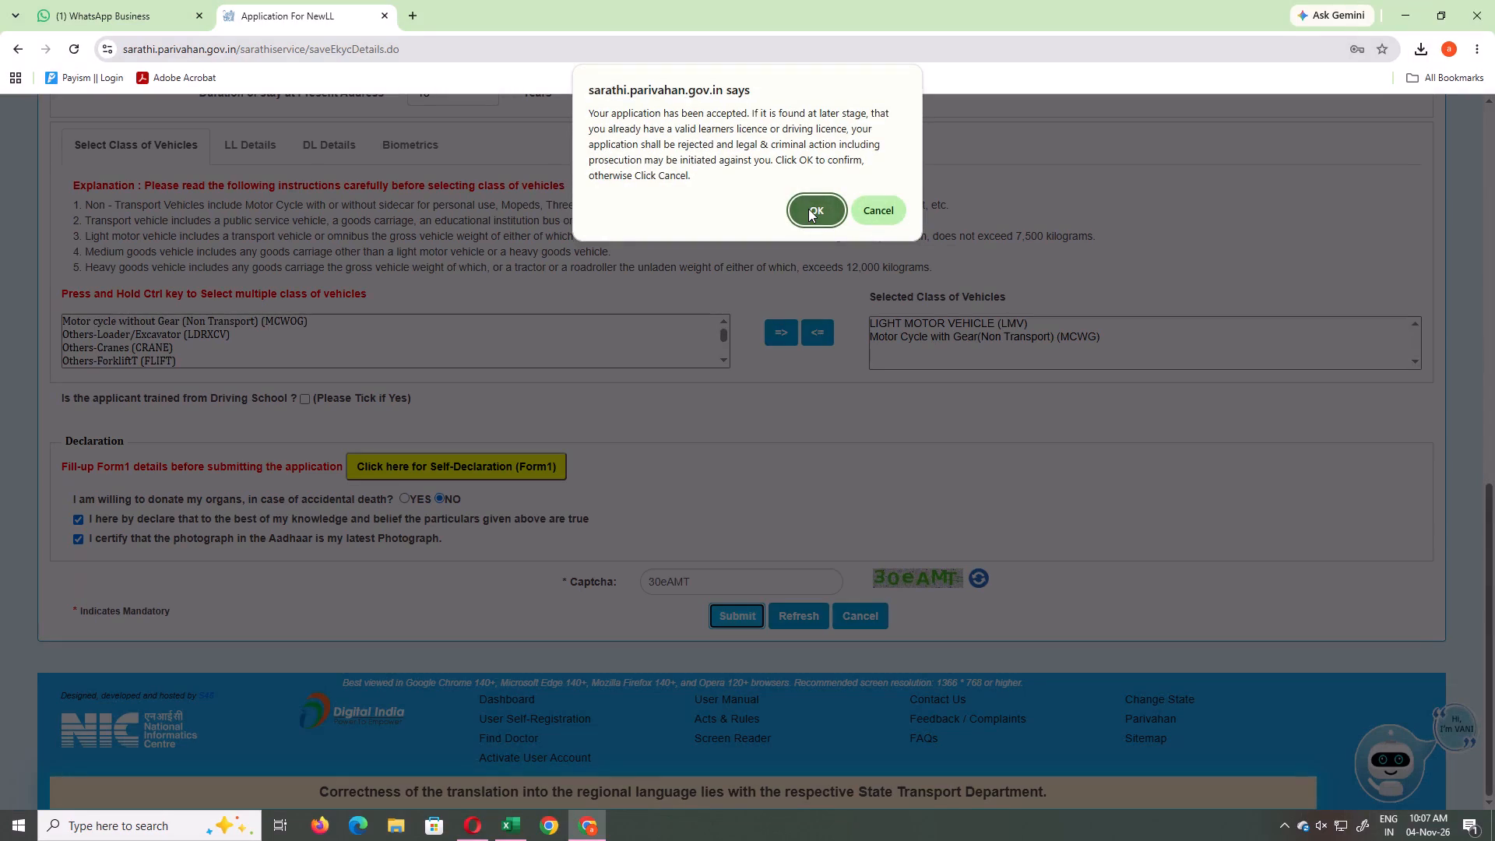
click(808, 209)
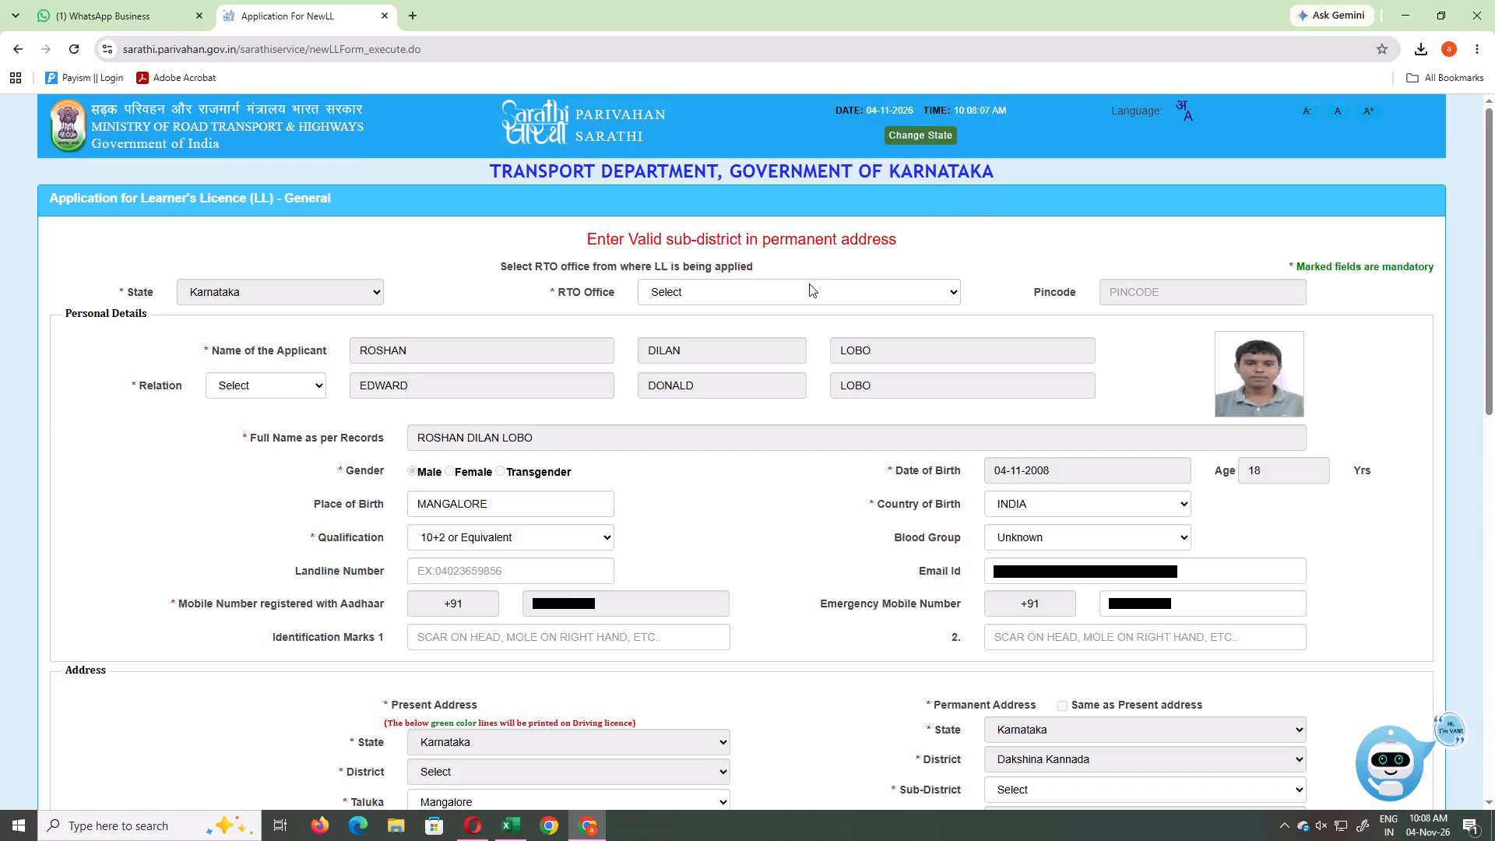
Set the RTO office for the application to MANGALORE -- KA19.
click(779, 287)
scroll(716, 480, down, 3)
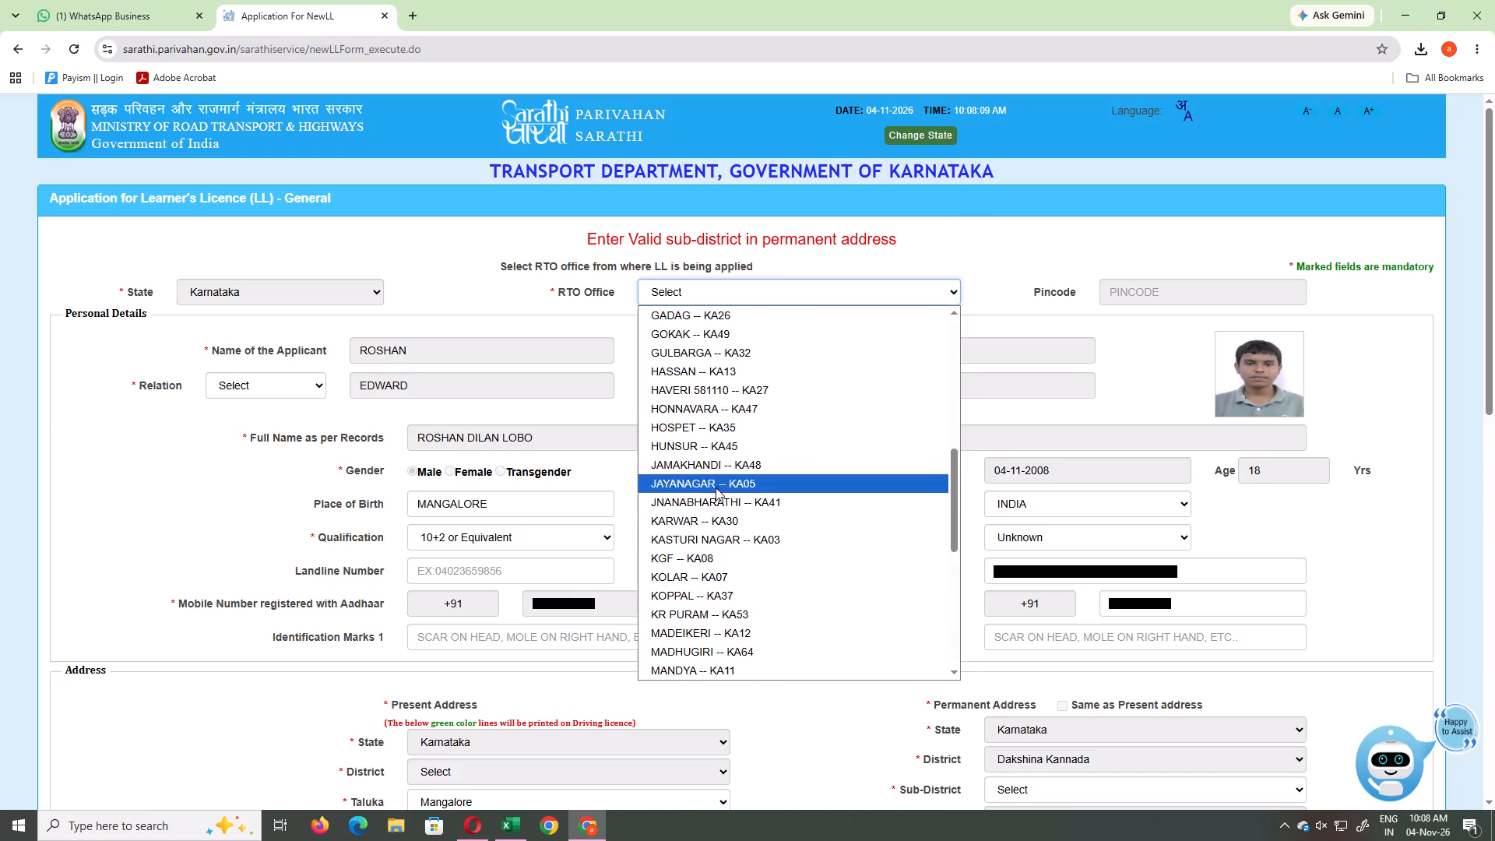
scroll(716, 487, down, 1)
click(487, 384)
scroll(609, 382, down, 10)
scroll(657, 359, up, 10)
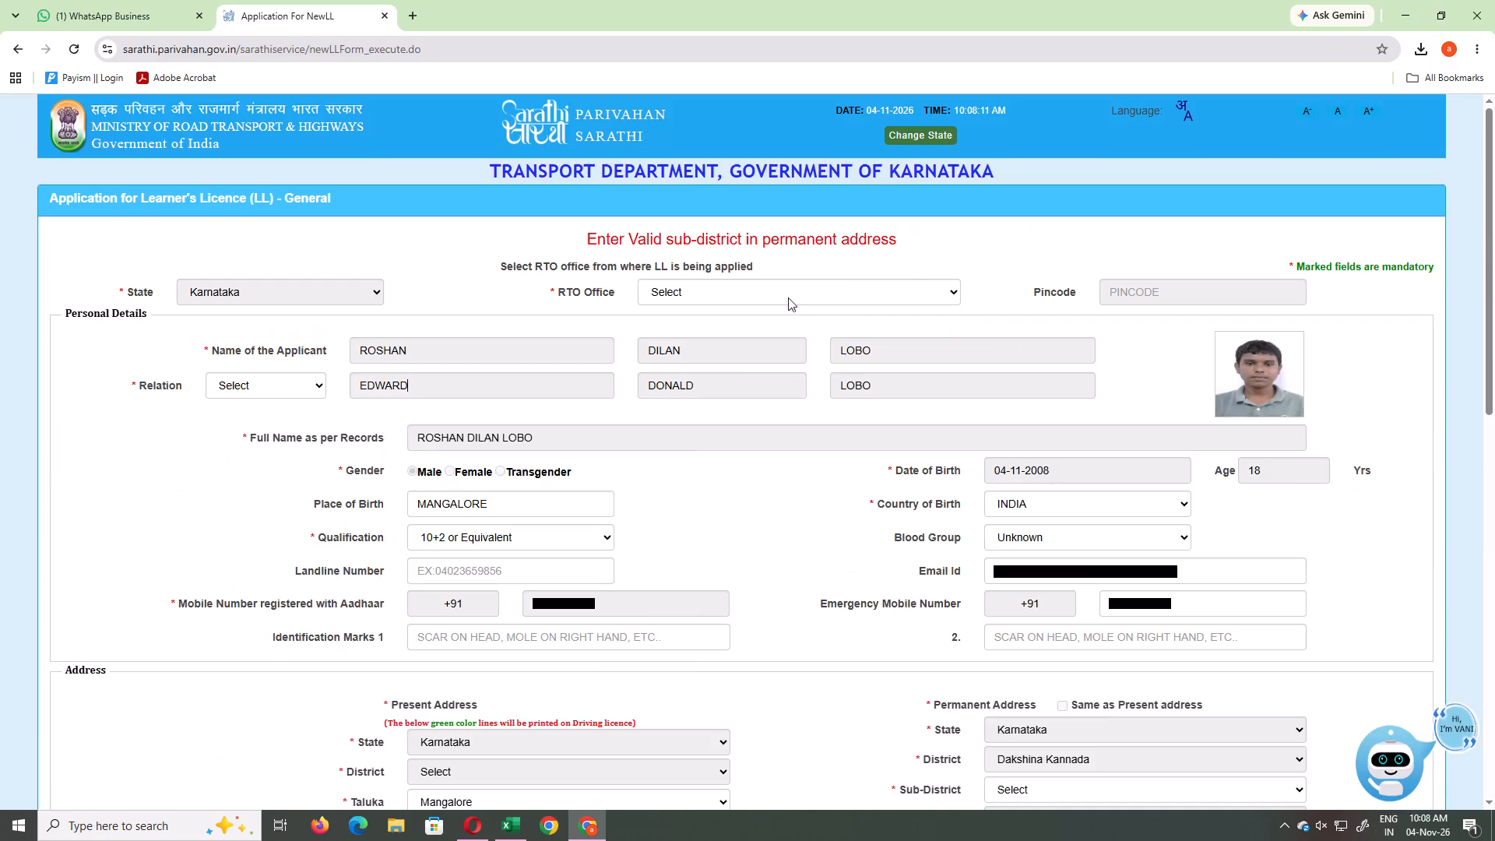
click(792, 294)
scroll(745, 476, down, 8)
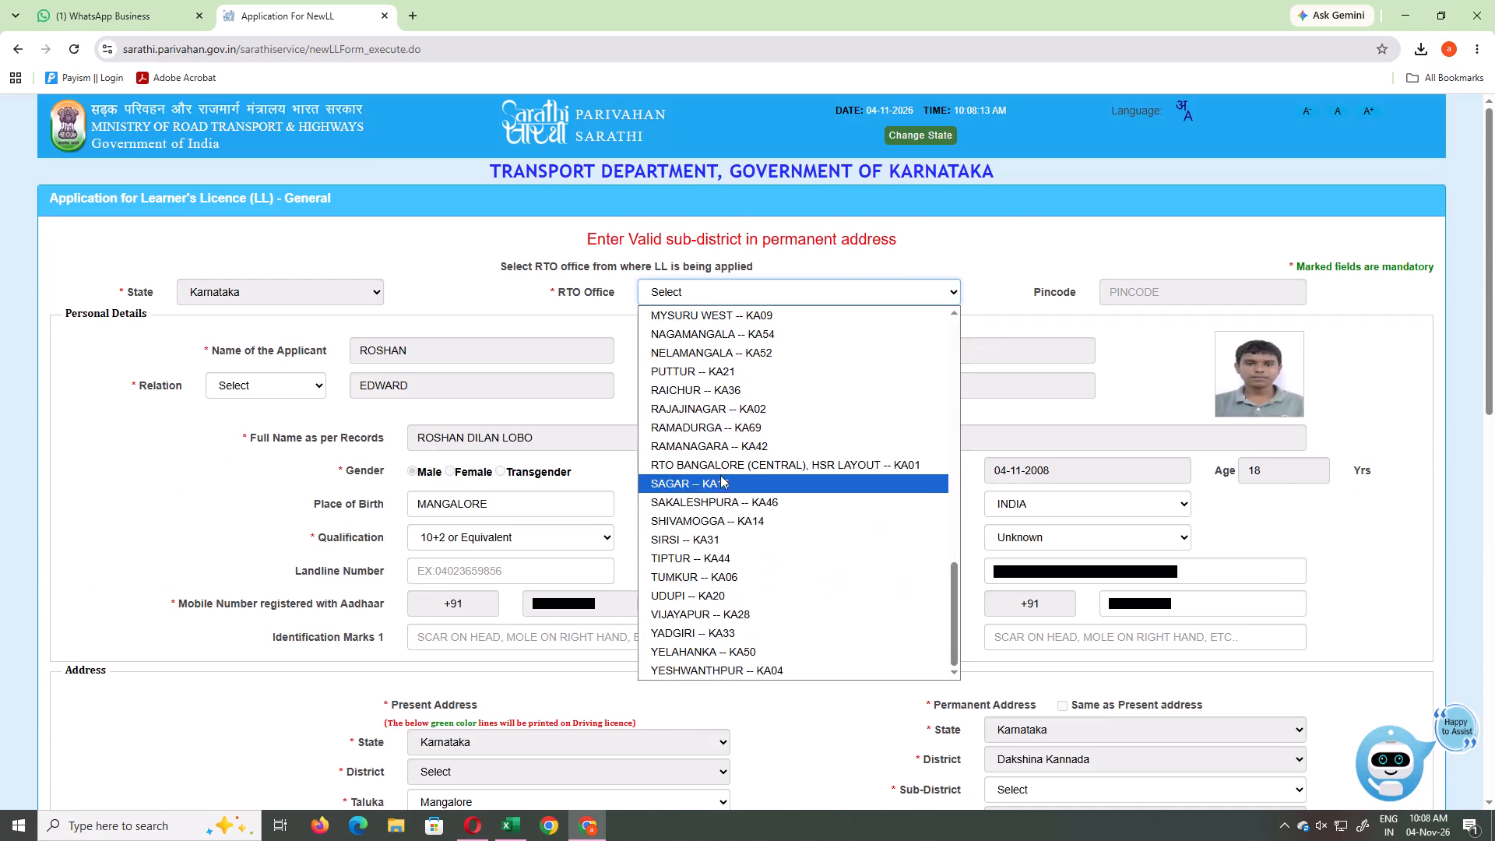
scroll(721, 470, up, 3)
scroll(723, 452, down, 7)
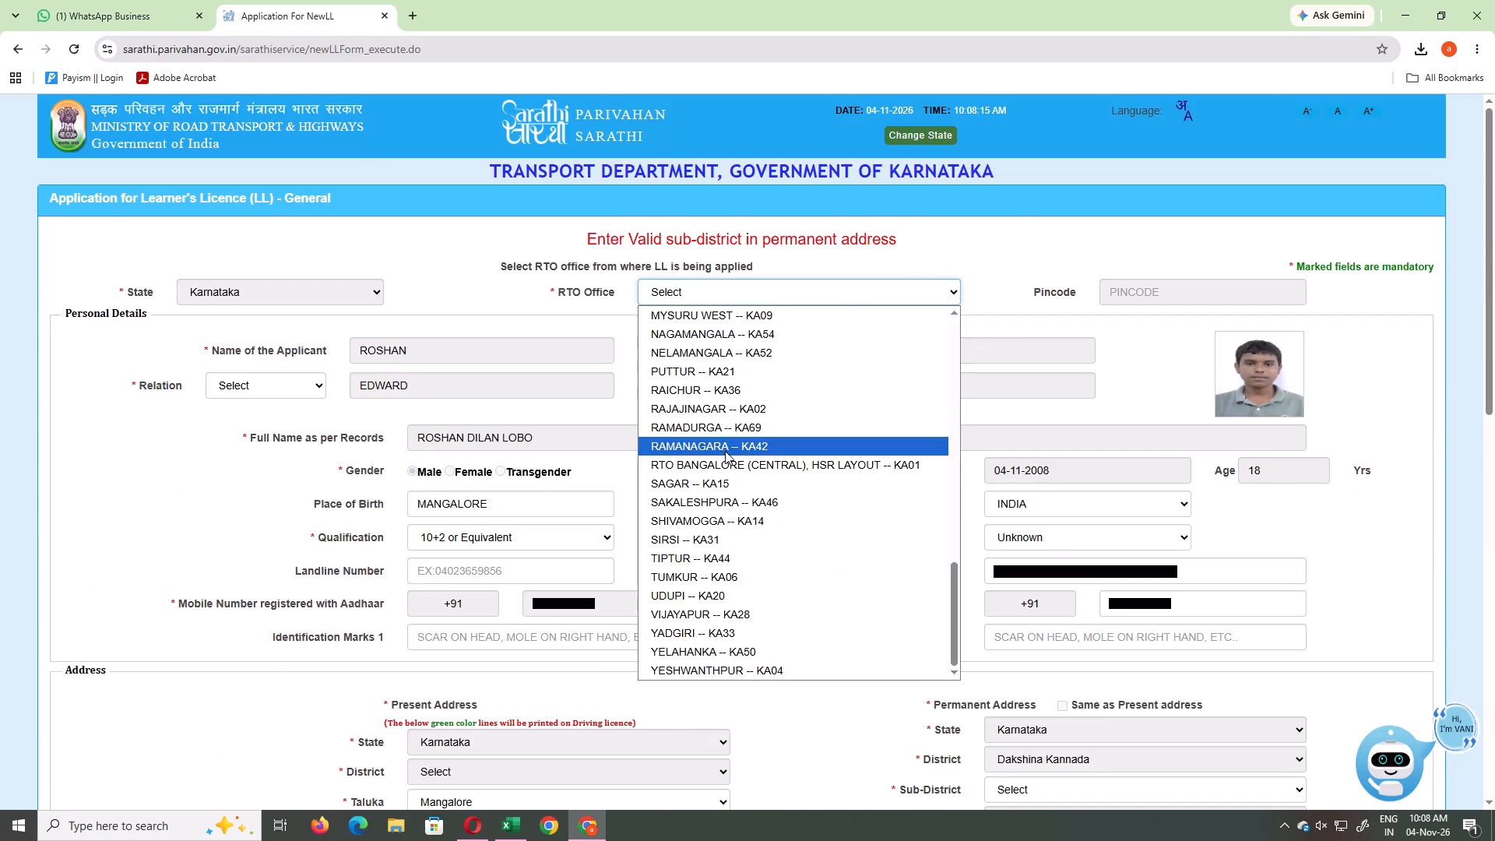
scroll(725, 451, up, 6)
scroll(725, 449, down, 1)
scroll(725, 449, up, 7)
scroll(726, 448, down, 5)
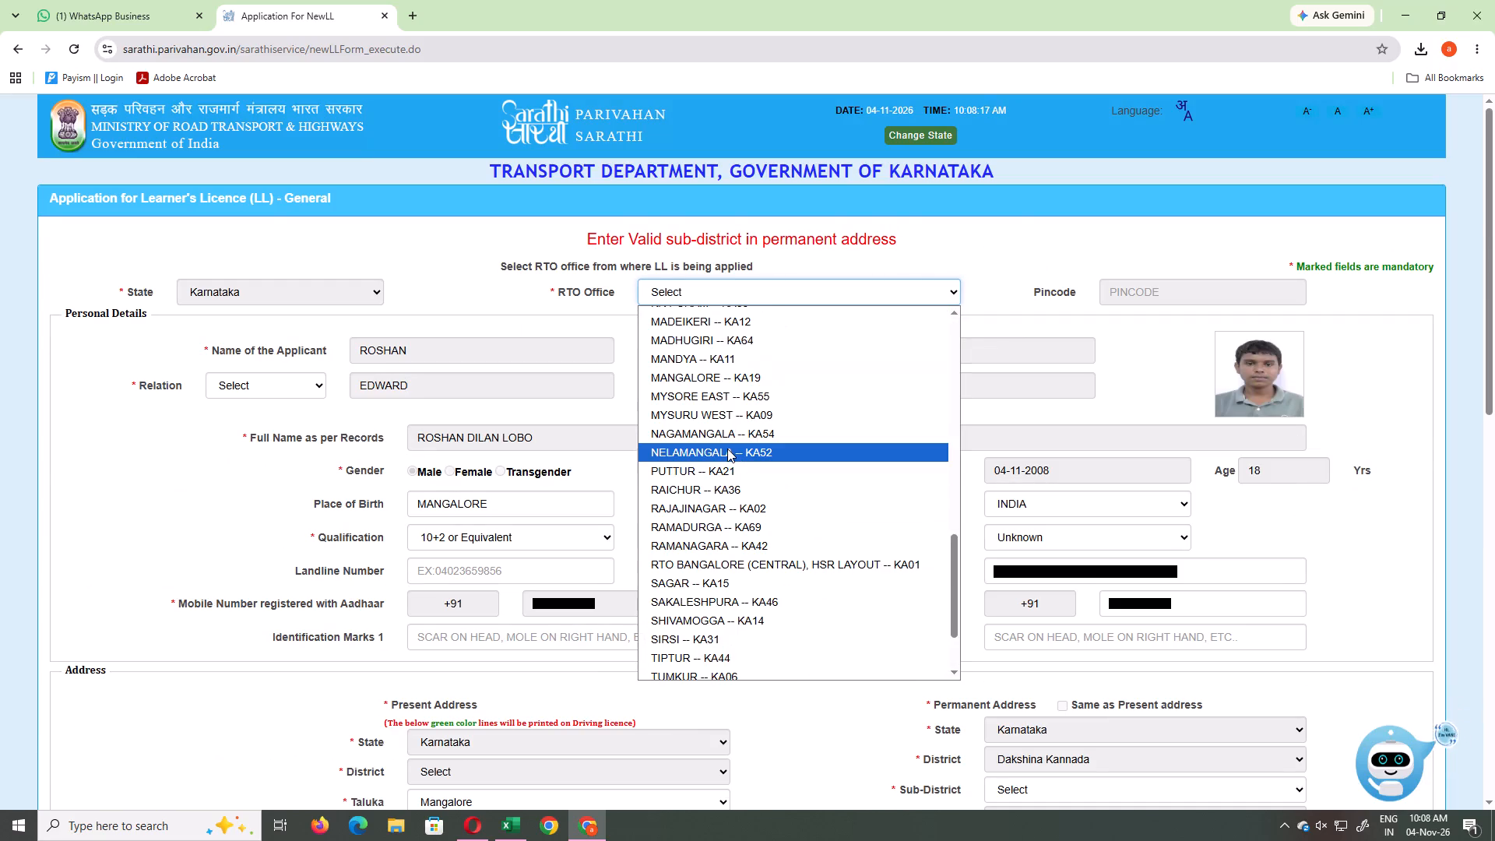
scroll(728, 473, down, 2)
scroll(728, 473, up, 2)
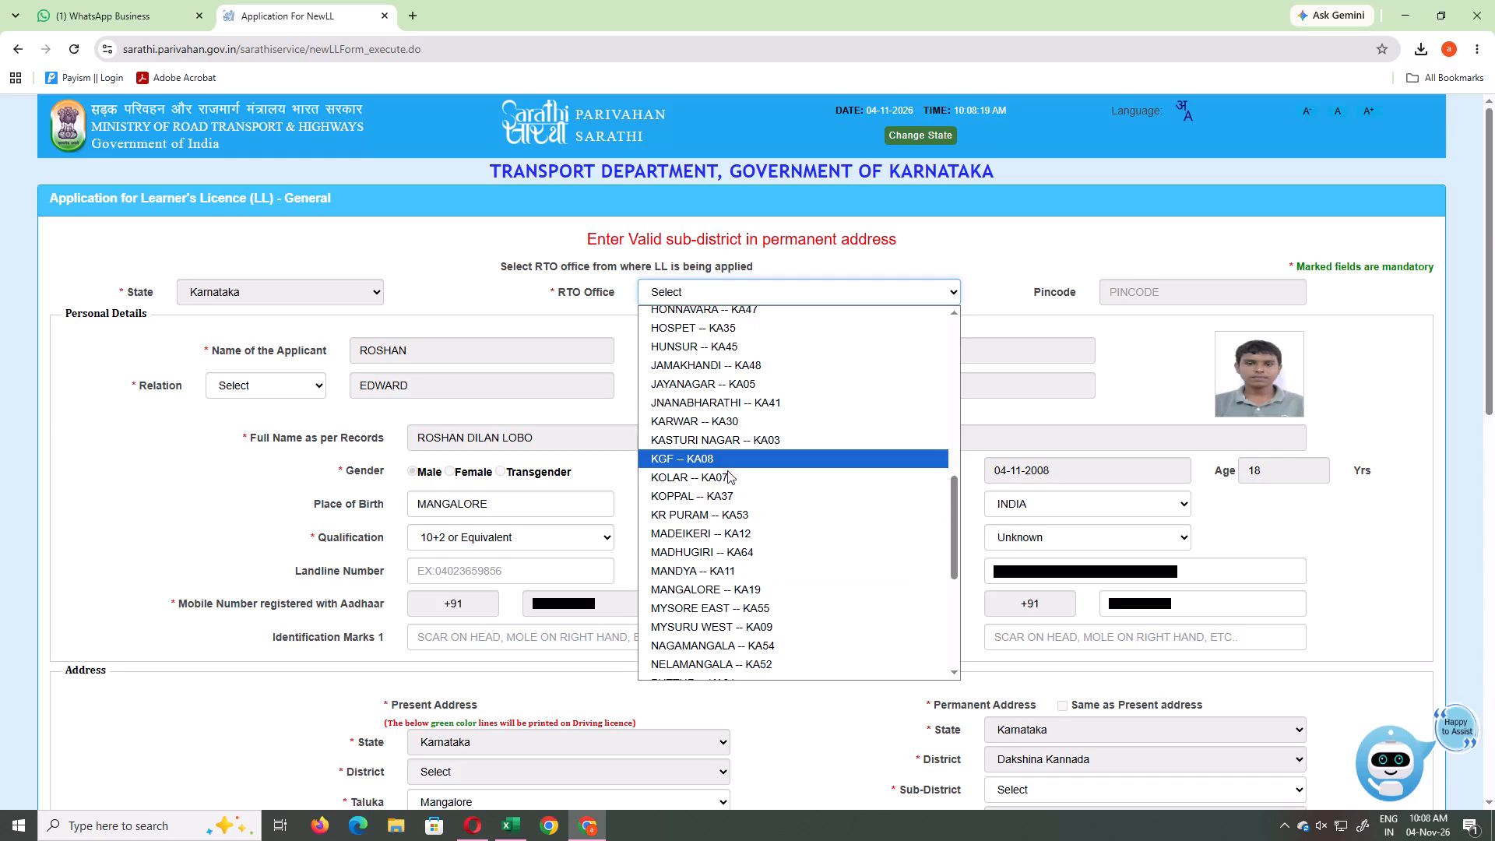
click(722, 585)
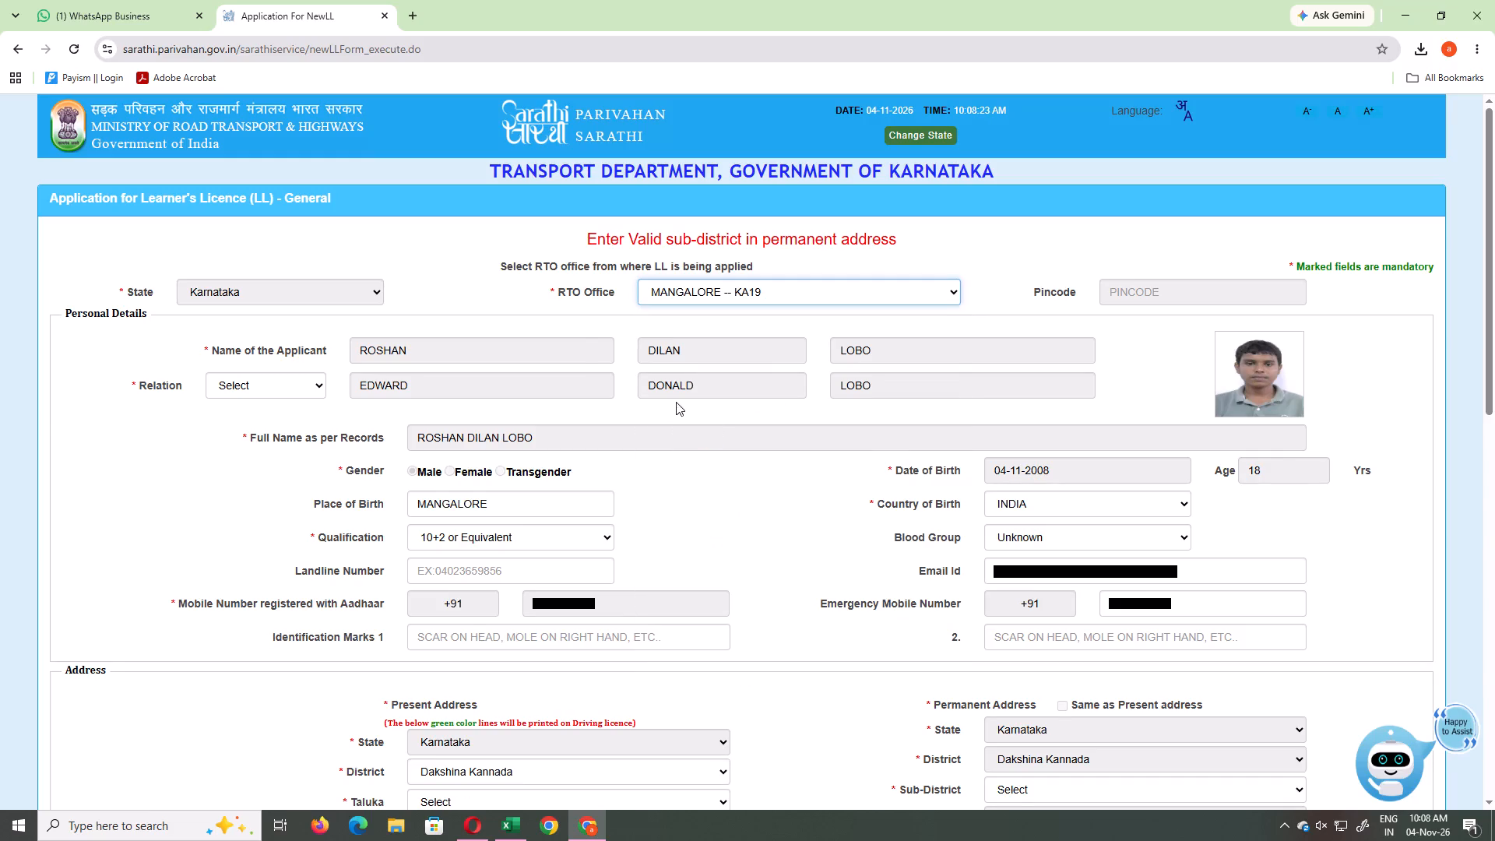
Set the applicant's relation in the personal details to Father.
scroll(689, 406, down, 3)
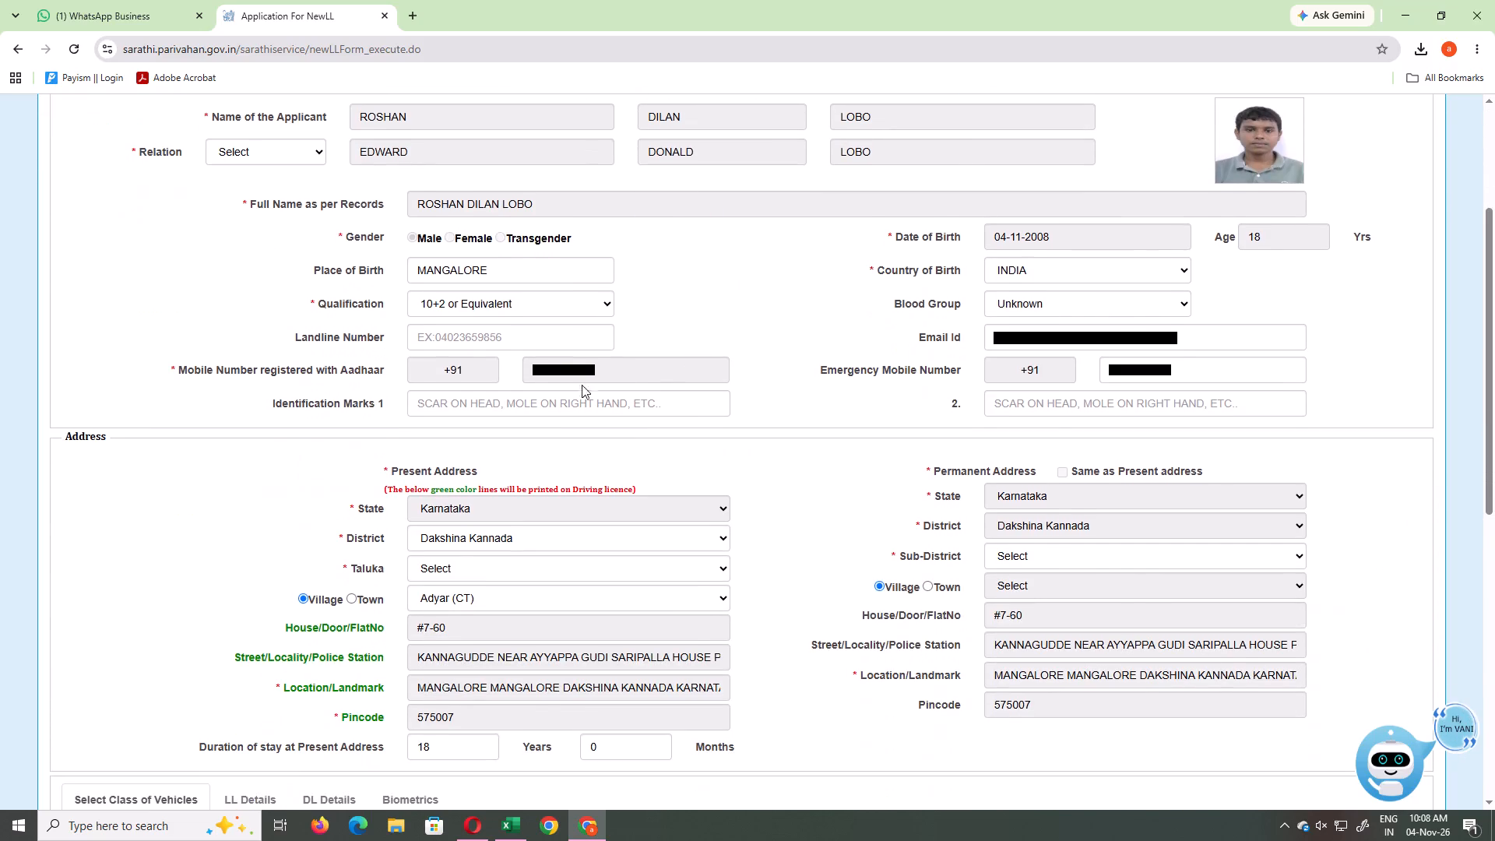
scroll(534, 312, up, 2)
click(231, 312)
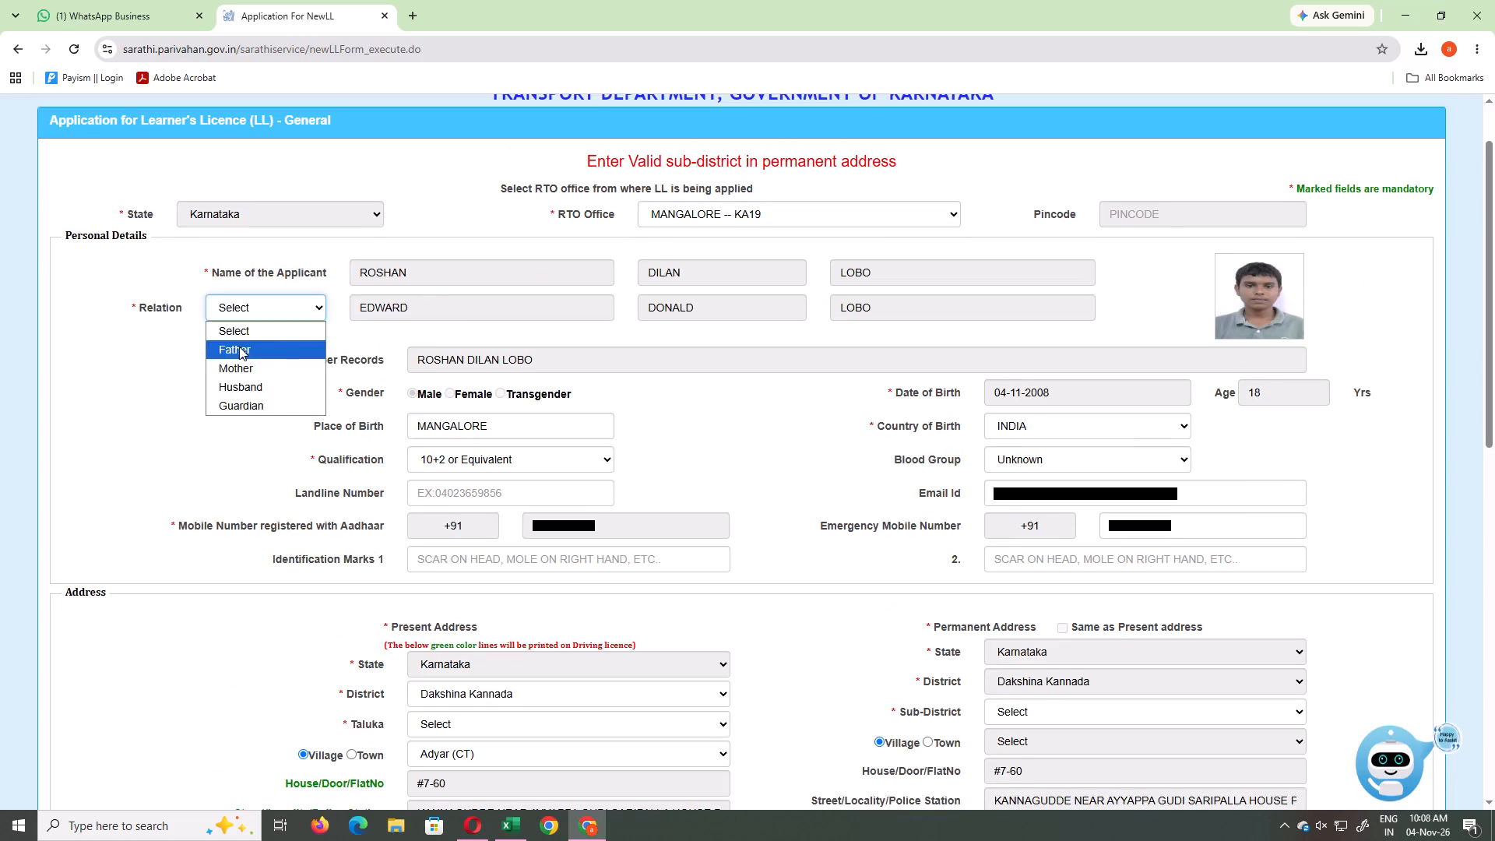
click(239, 347)
Add Motor Cycle with Gear (Non Transport) (MCWG) and LIGHT MOTOR VEHICLE (LMV) to the selected classes of vehicles.
scroll(588, 369, down, 10)
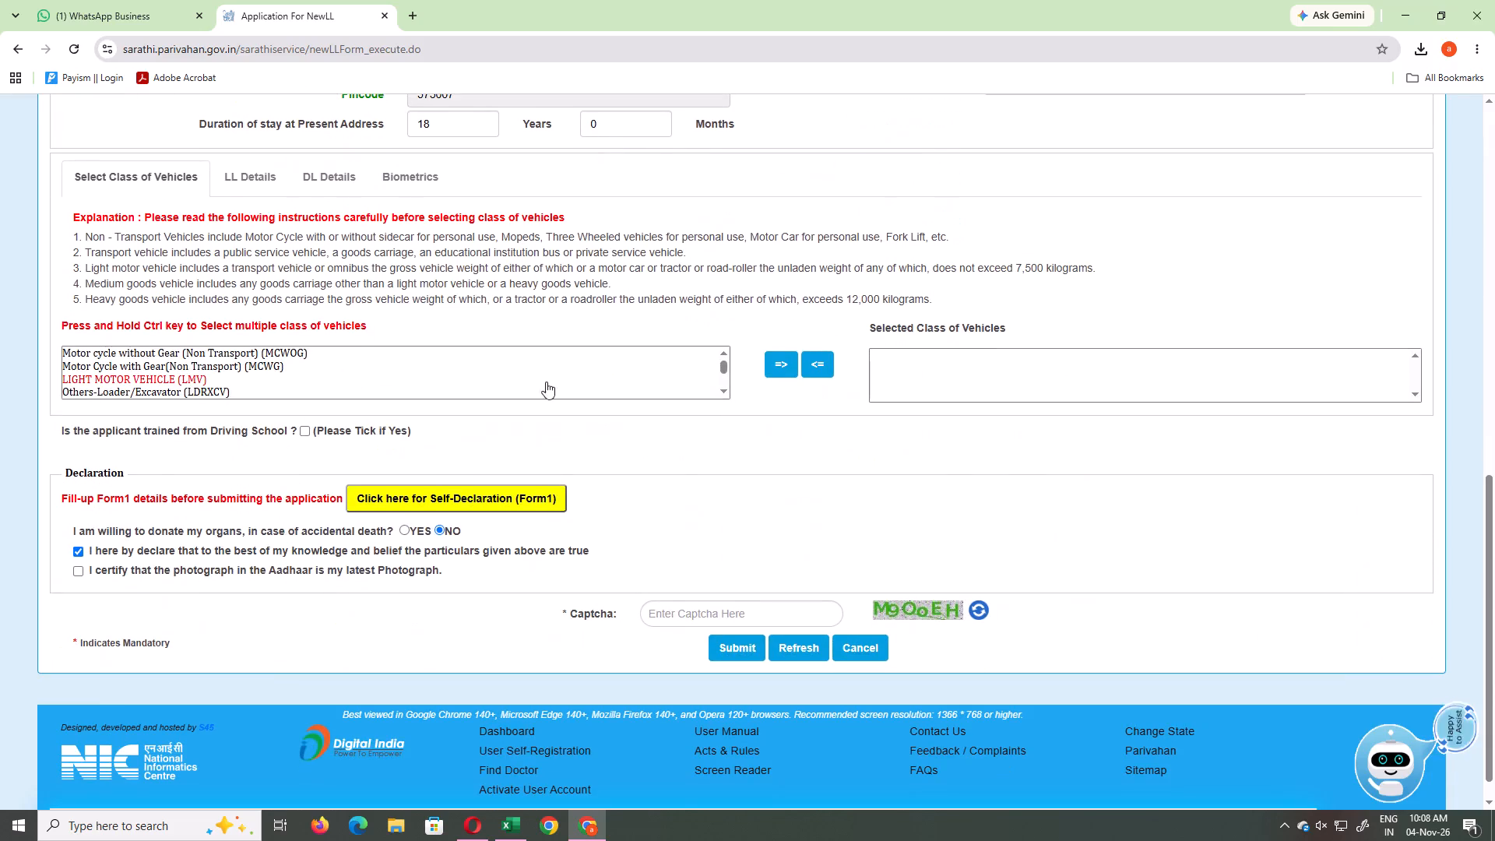
click(199, 355)
click(193, 364)
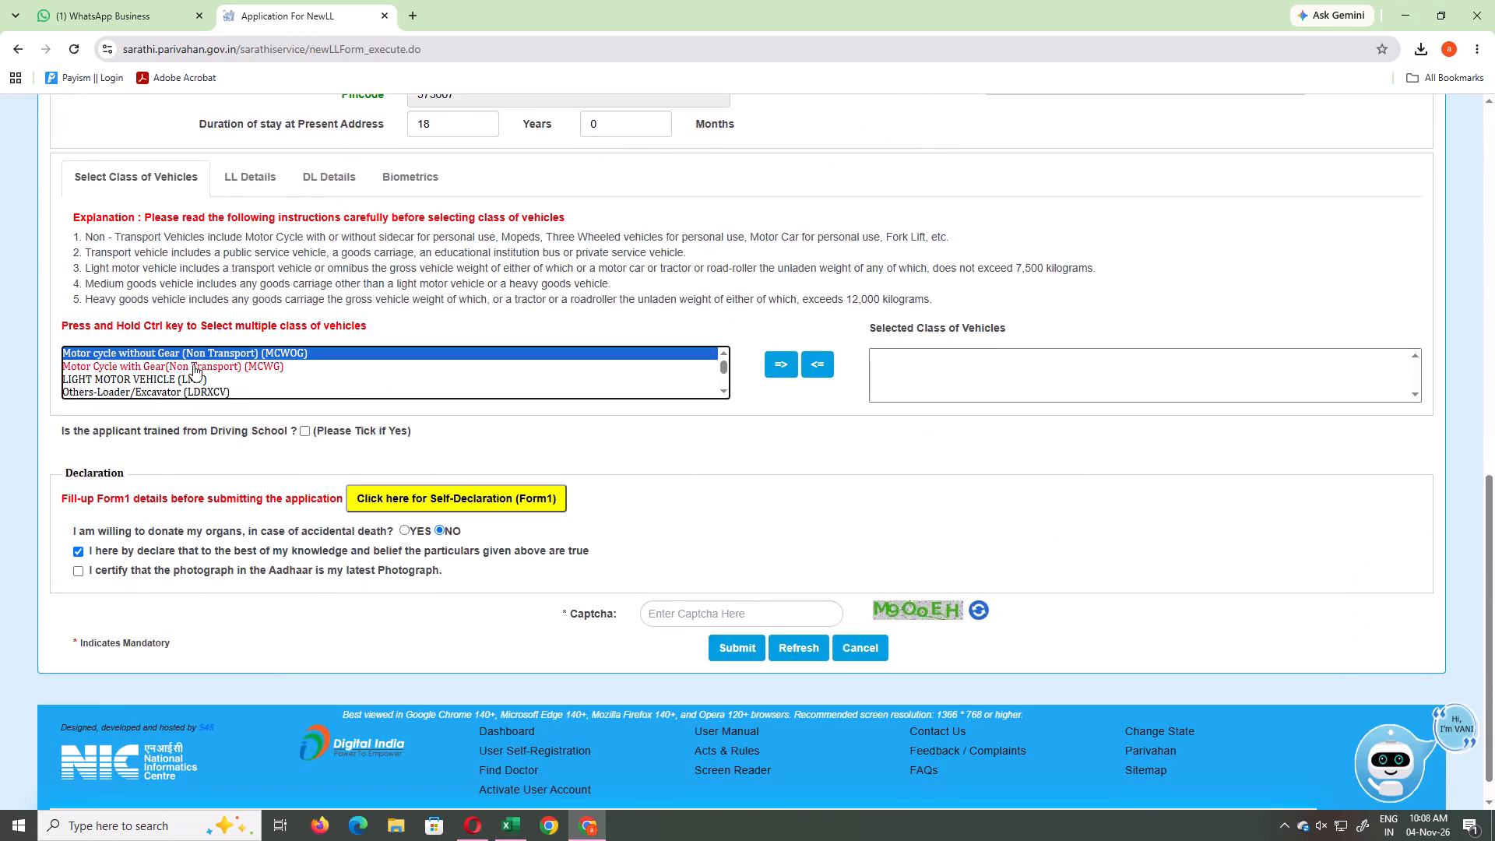
click(785, 361)
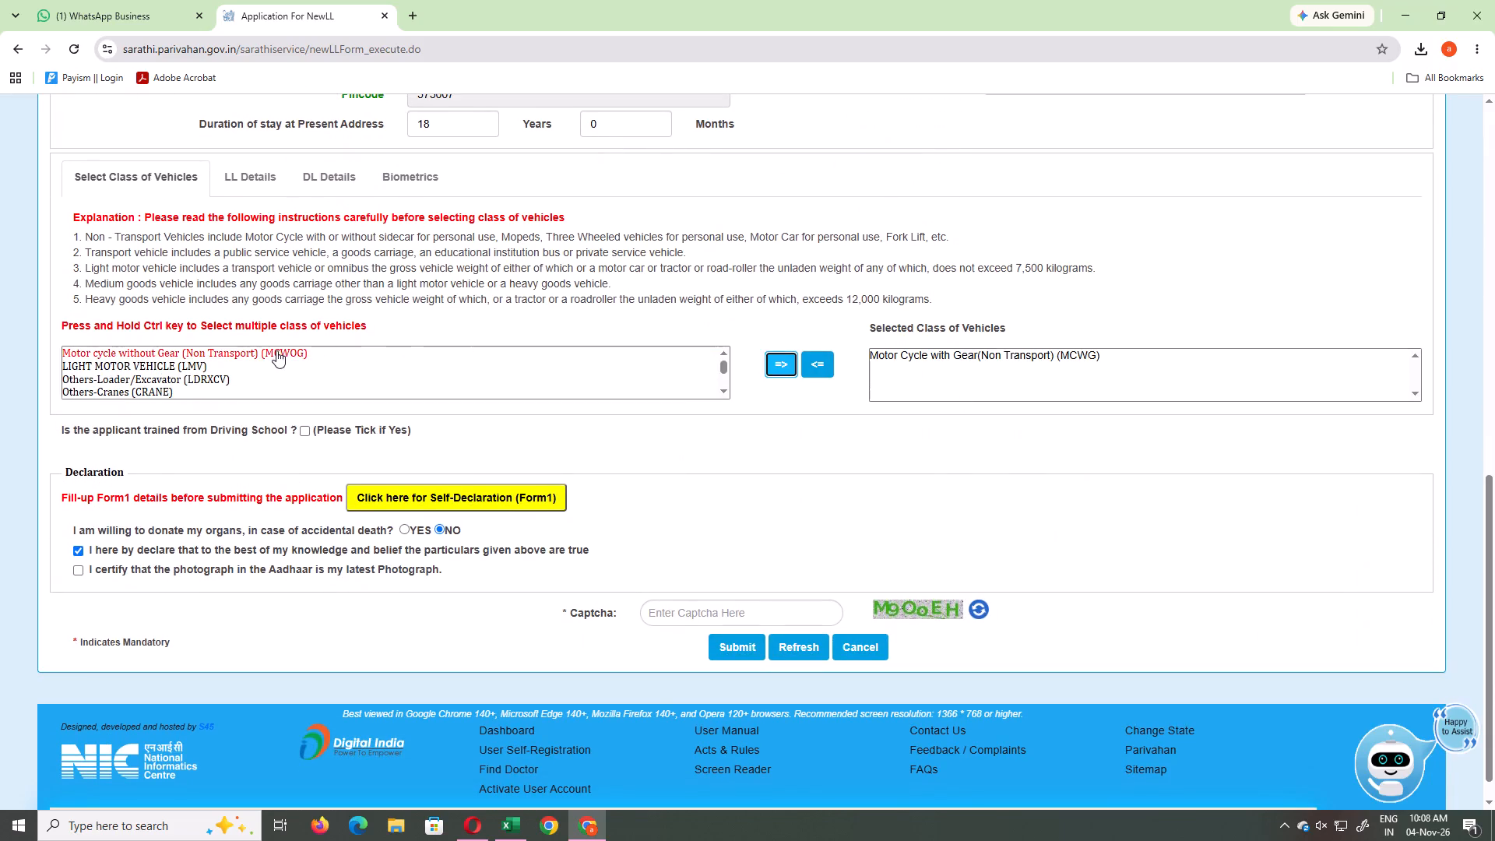
click(233, 367)
click(765, 357)
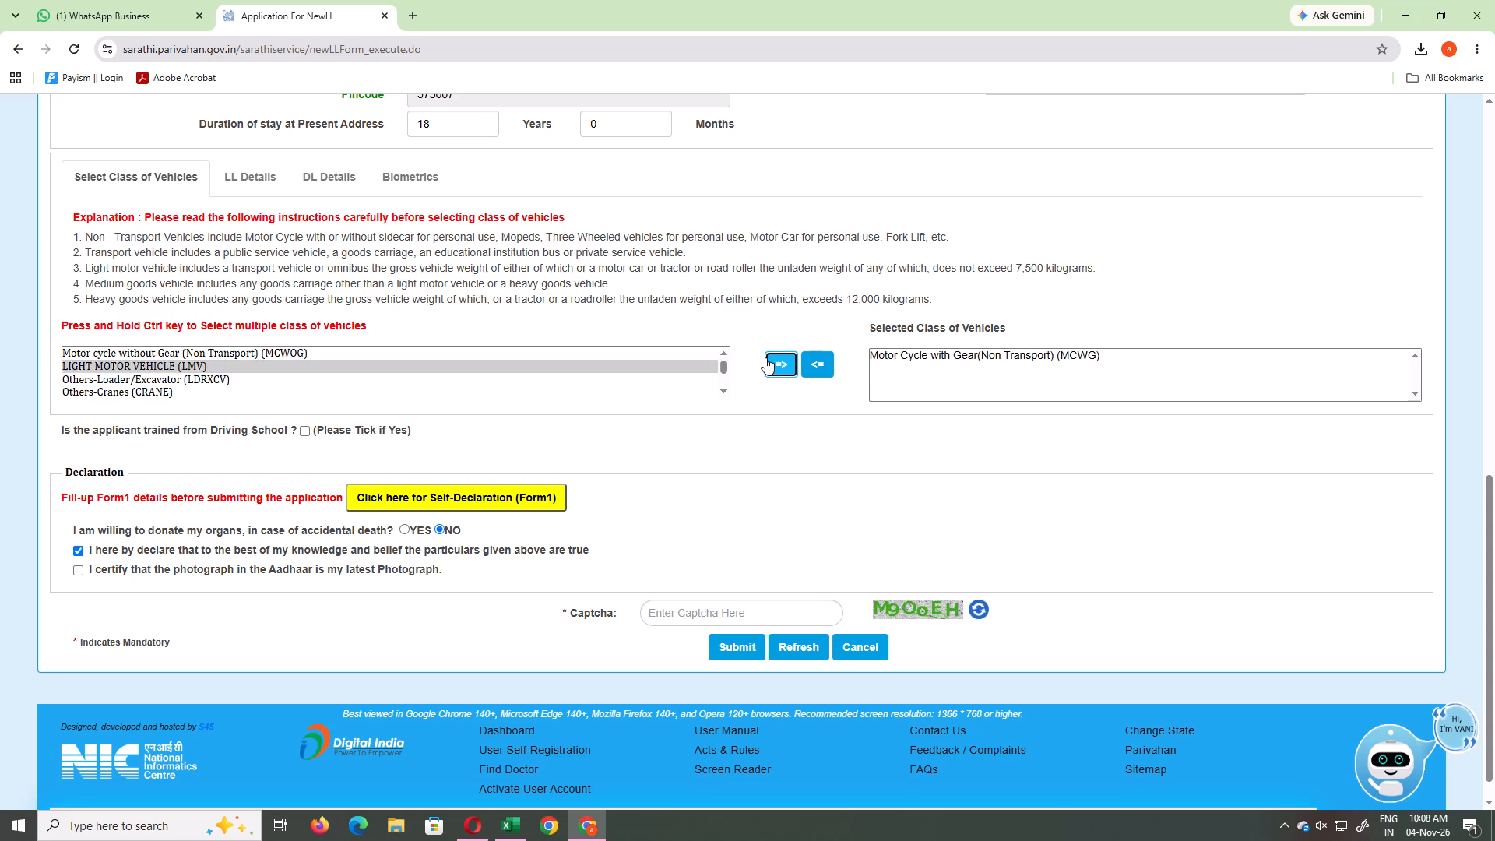
Certify in the declaration section that the photograph in the Aadhaar is the applicant's latest photograph.
scroll(688, 440, down, 1)
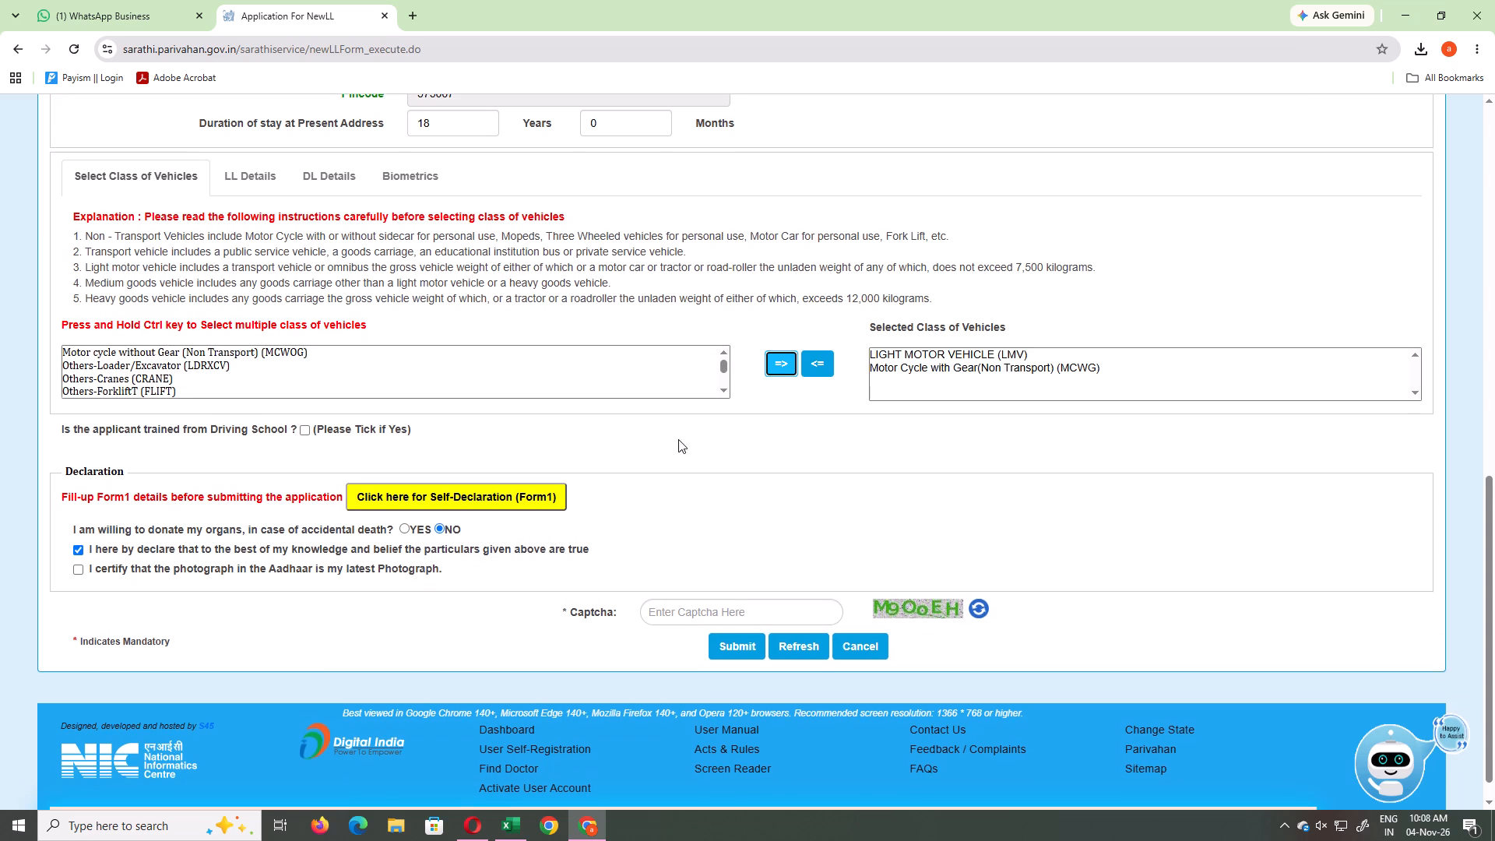
scroll(678, 439, down, 1)
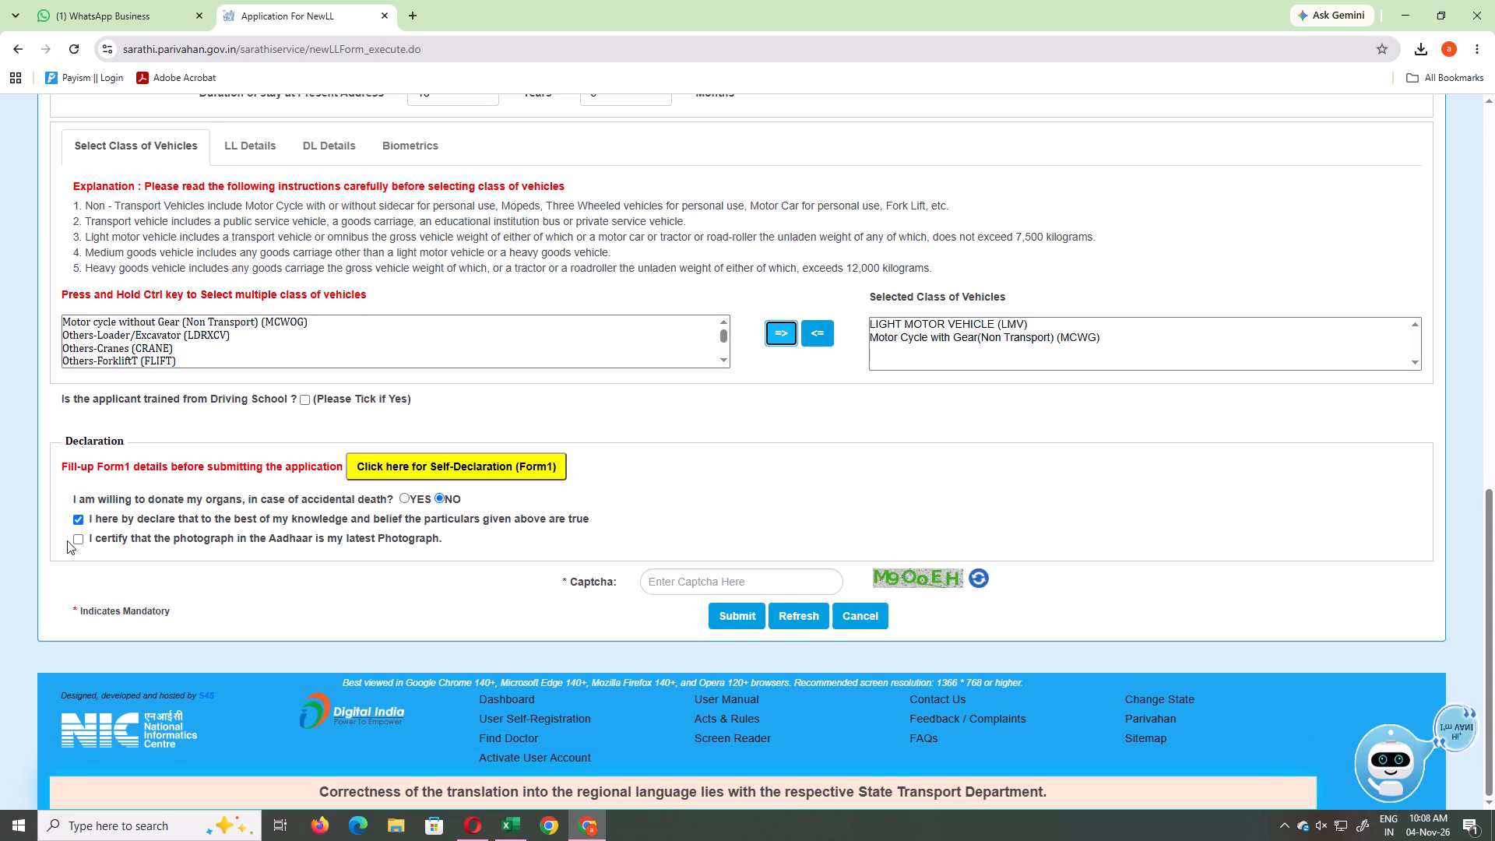
click(78, 540)
Fill in the Form1 physical fitness self-declaration with YES for question (b) and NO for all others, and tick its declaration statement.
click(437, 450)
click(434, 459)
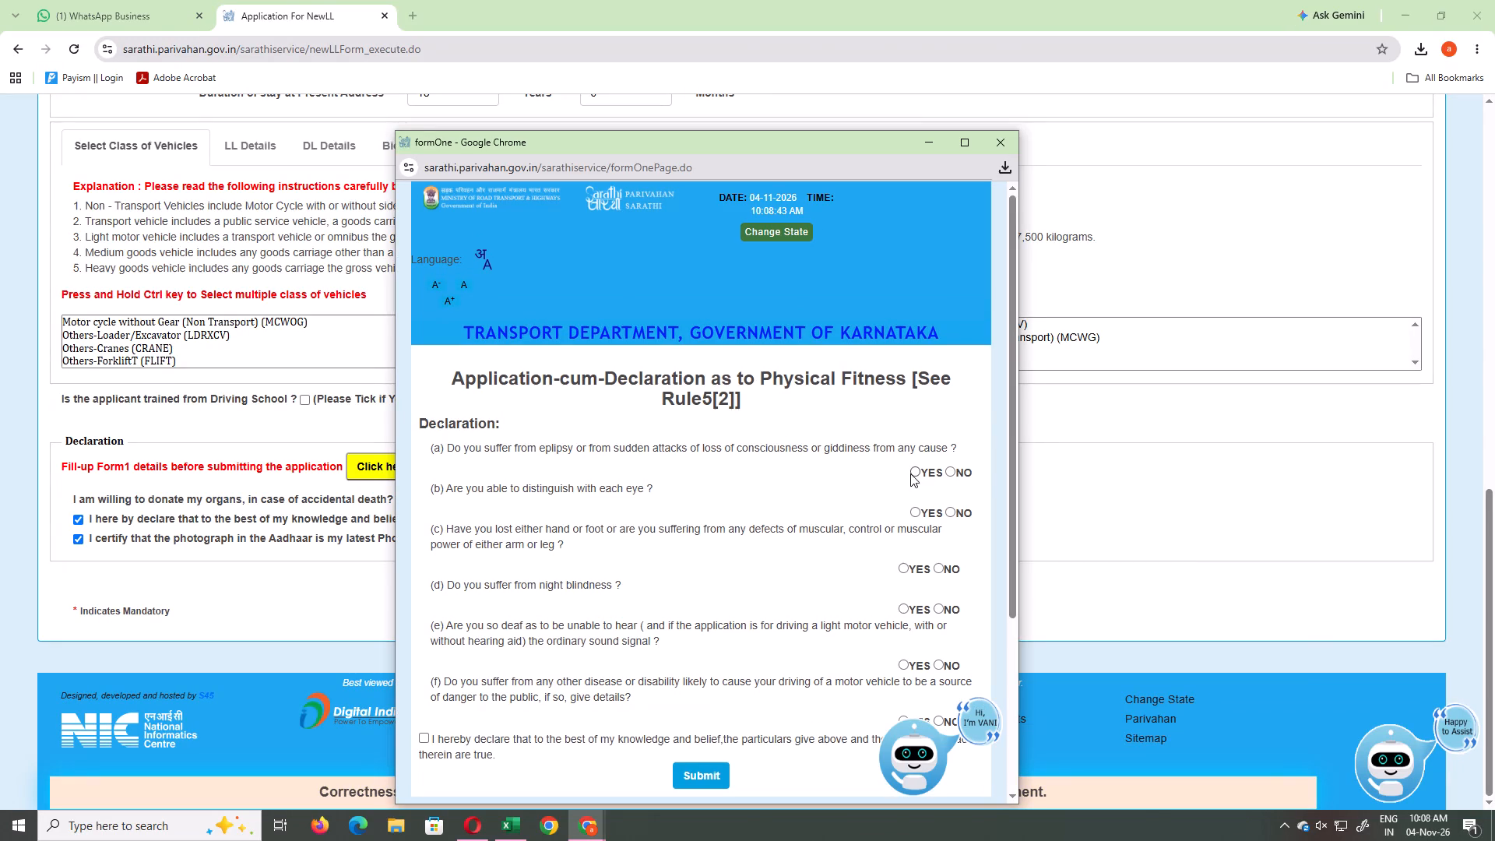
click(953, 471)
click(913, 512)
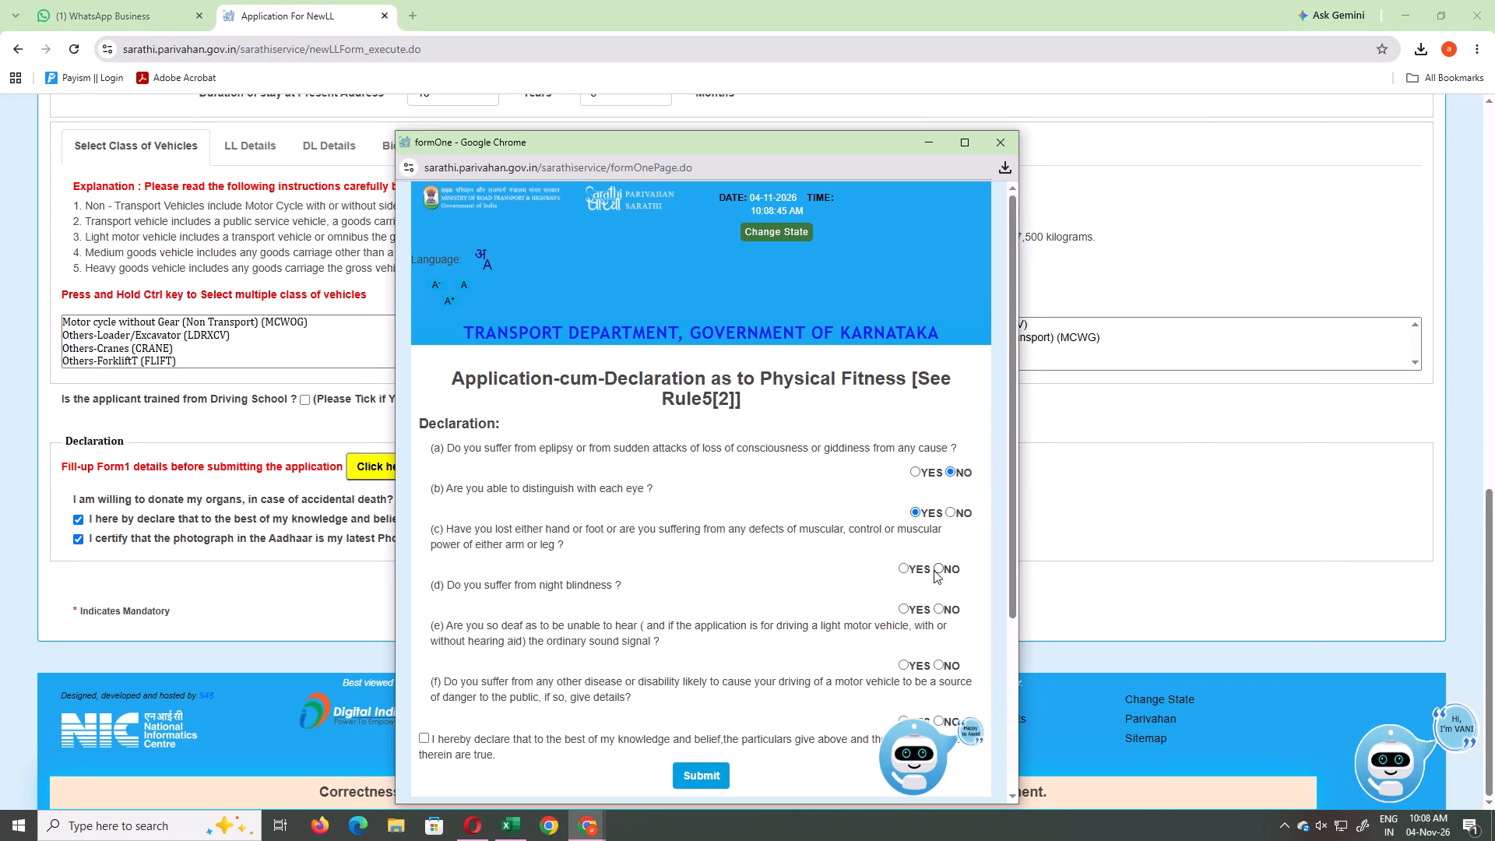
click(942, 565)
click(940, 610)
scroll(940, 602, down, 1)
click(940, 588)
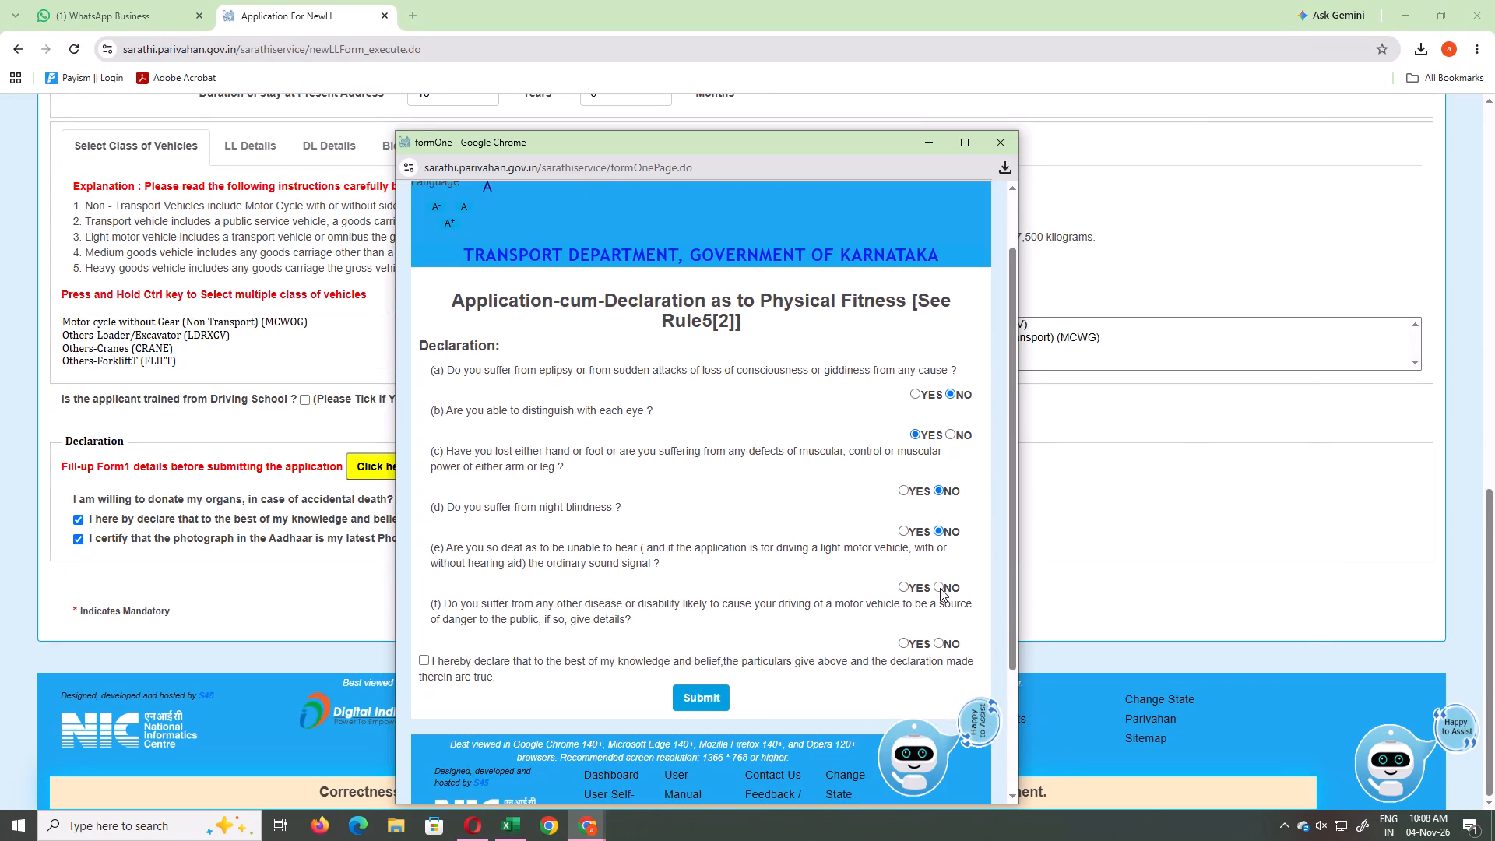
click(942, 642)
click(702, 706)
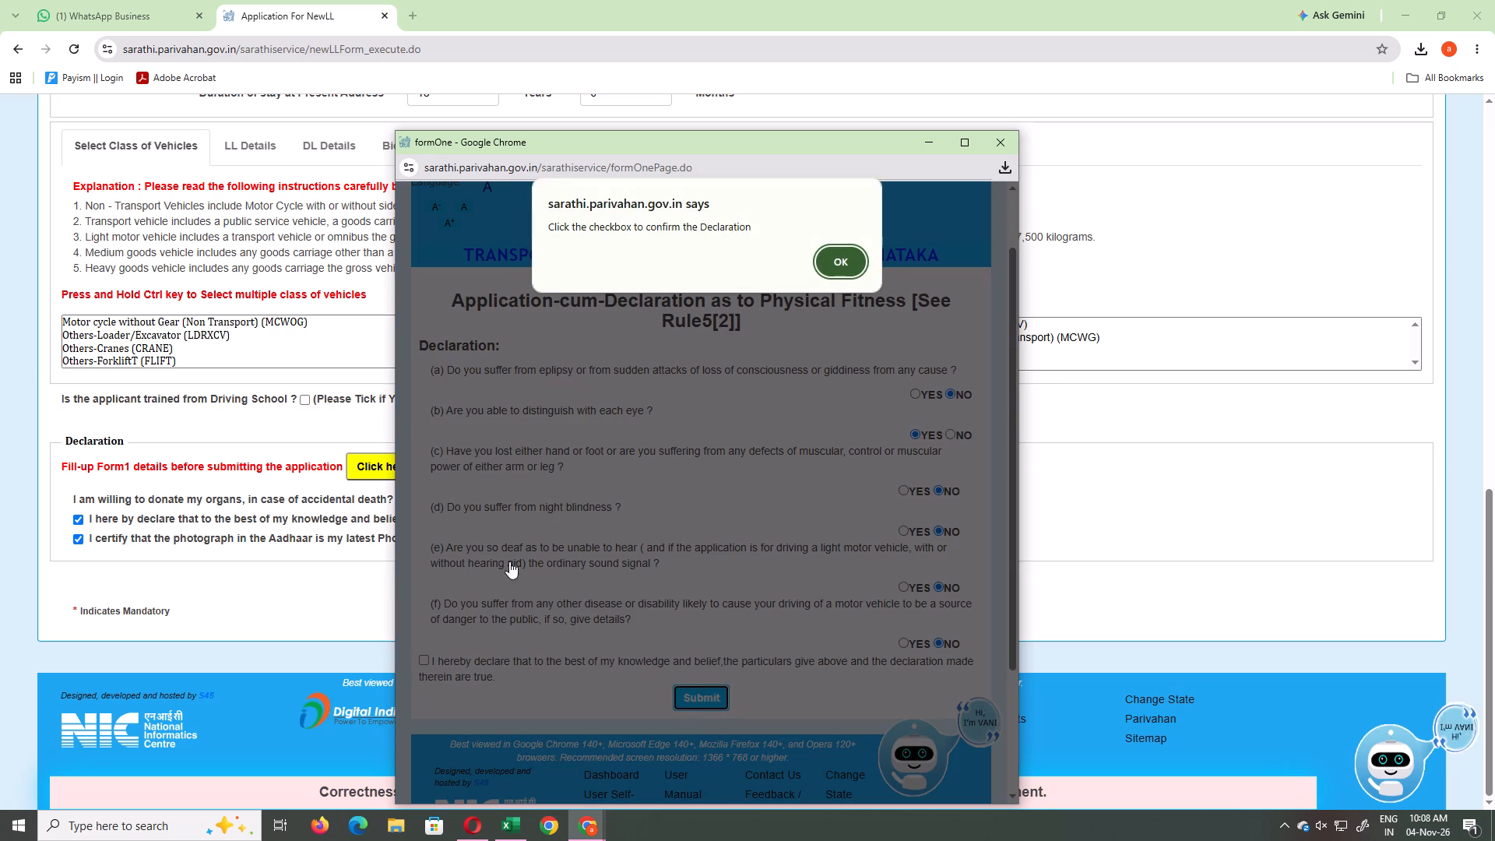
click(842, 260)
click(420, 660)
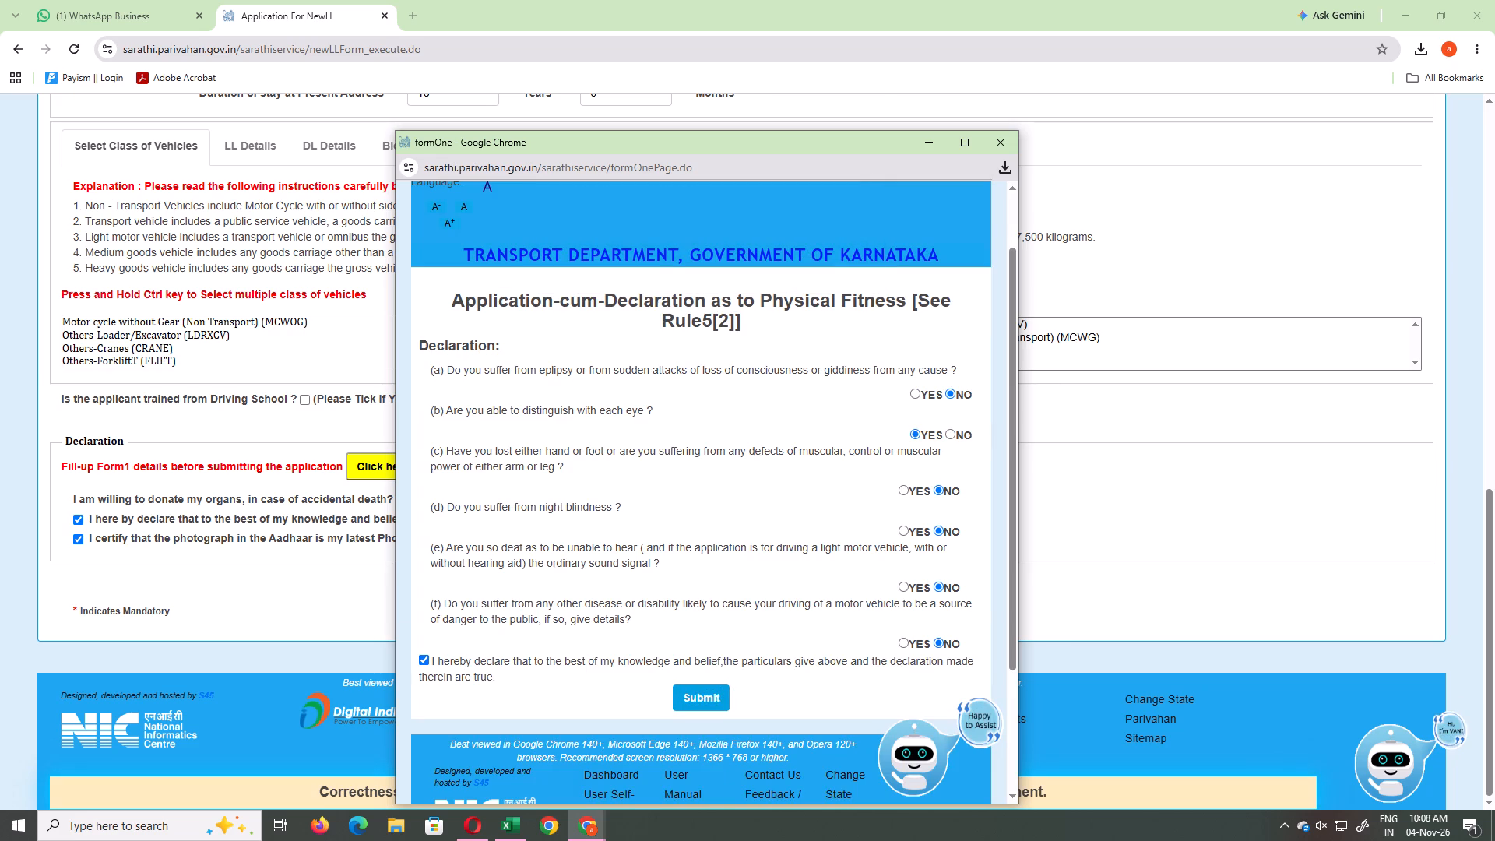
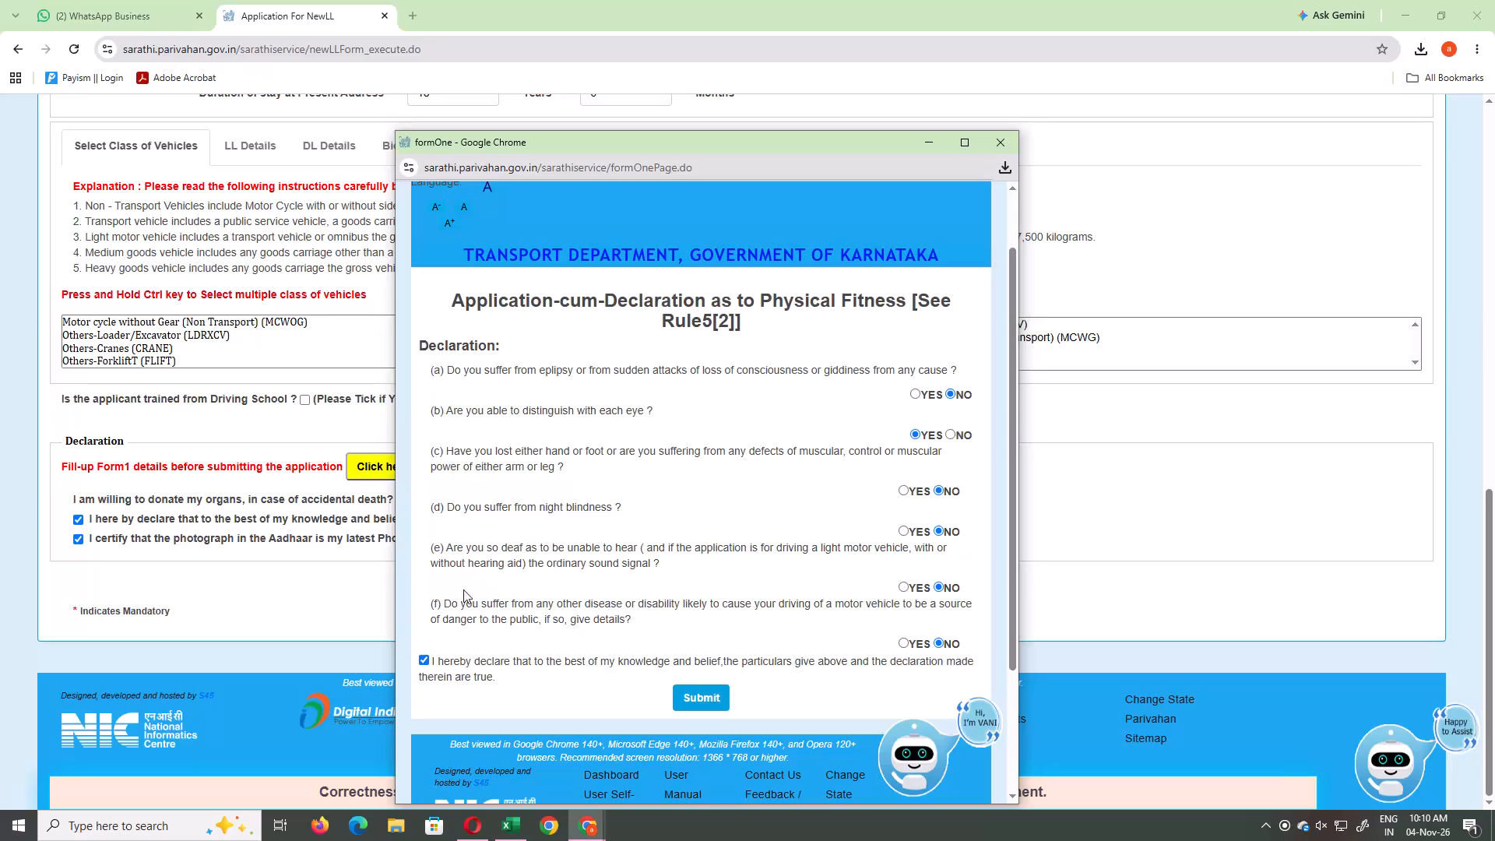
Submit the Form1 physical fitness self-declaration and close its window.
click(692, 692)
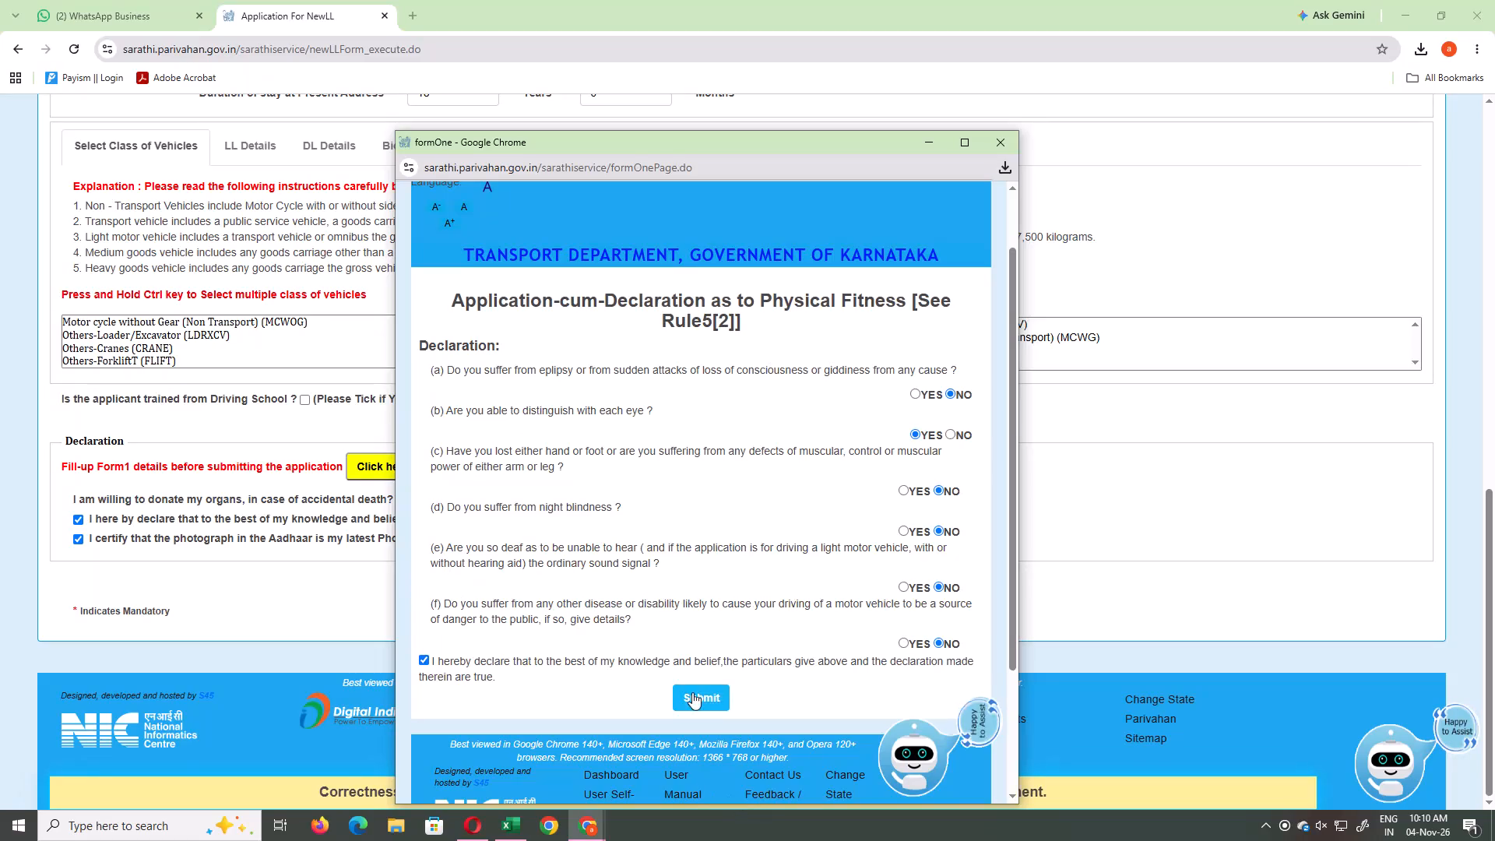
click(782, 267)
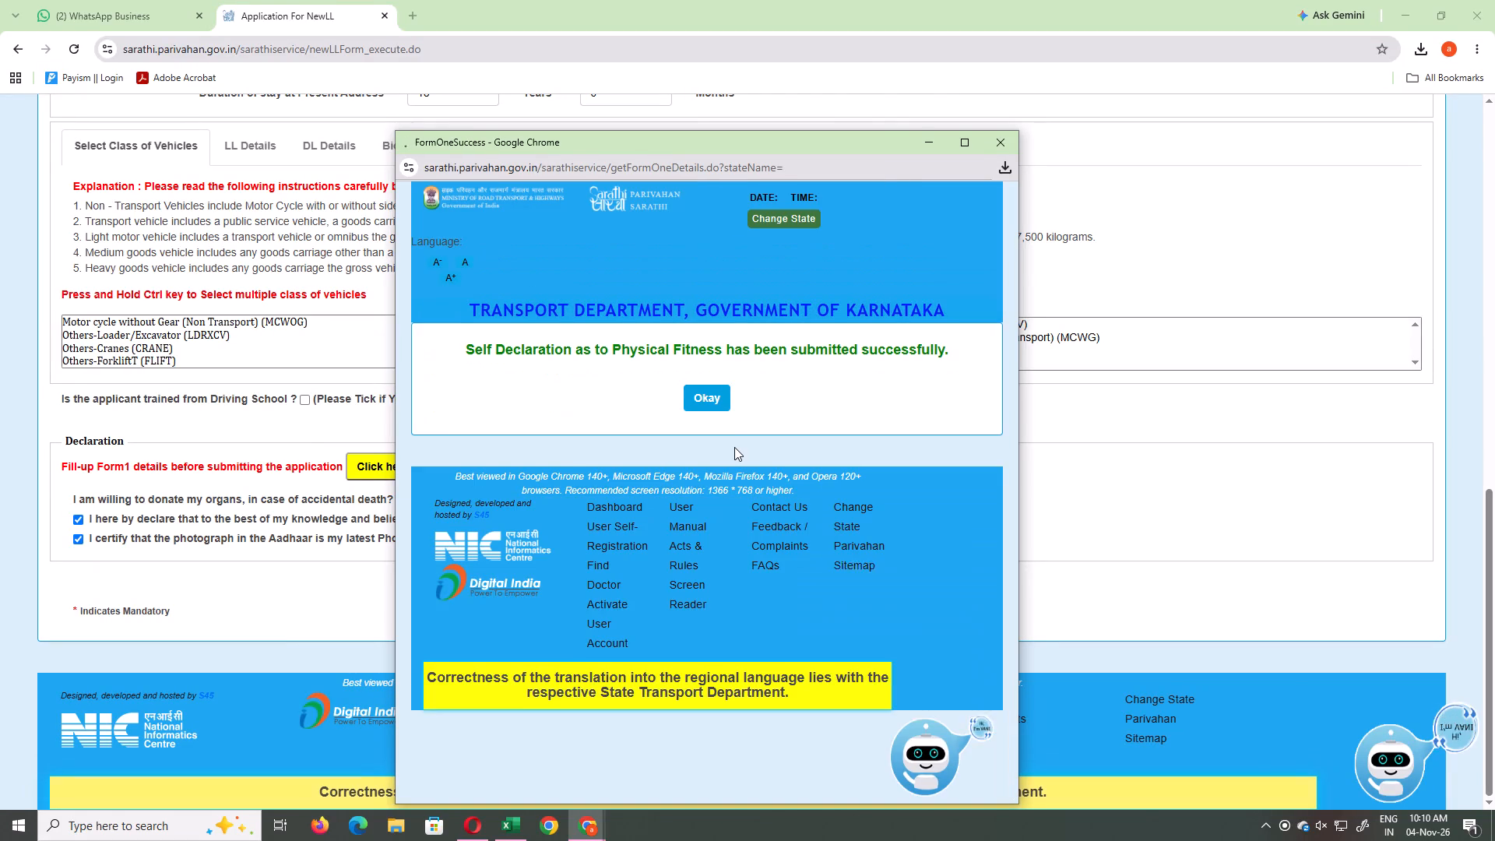
click(722, 414)
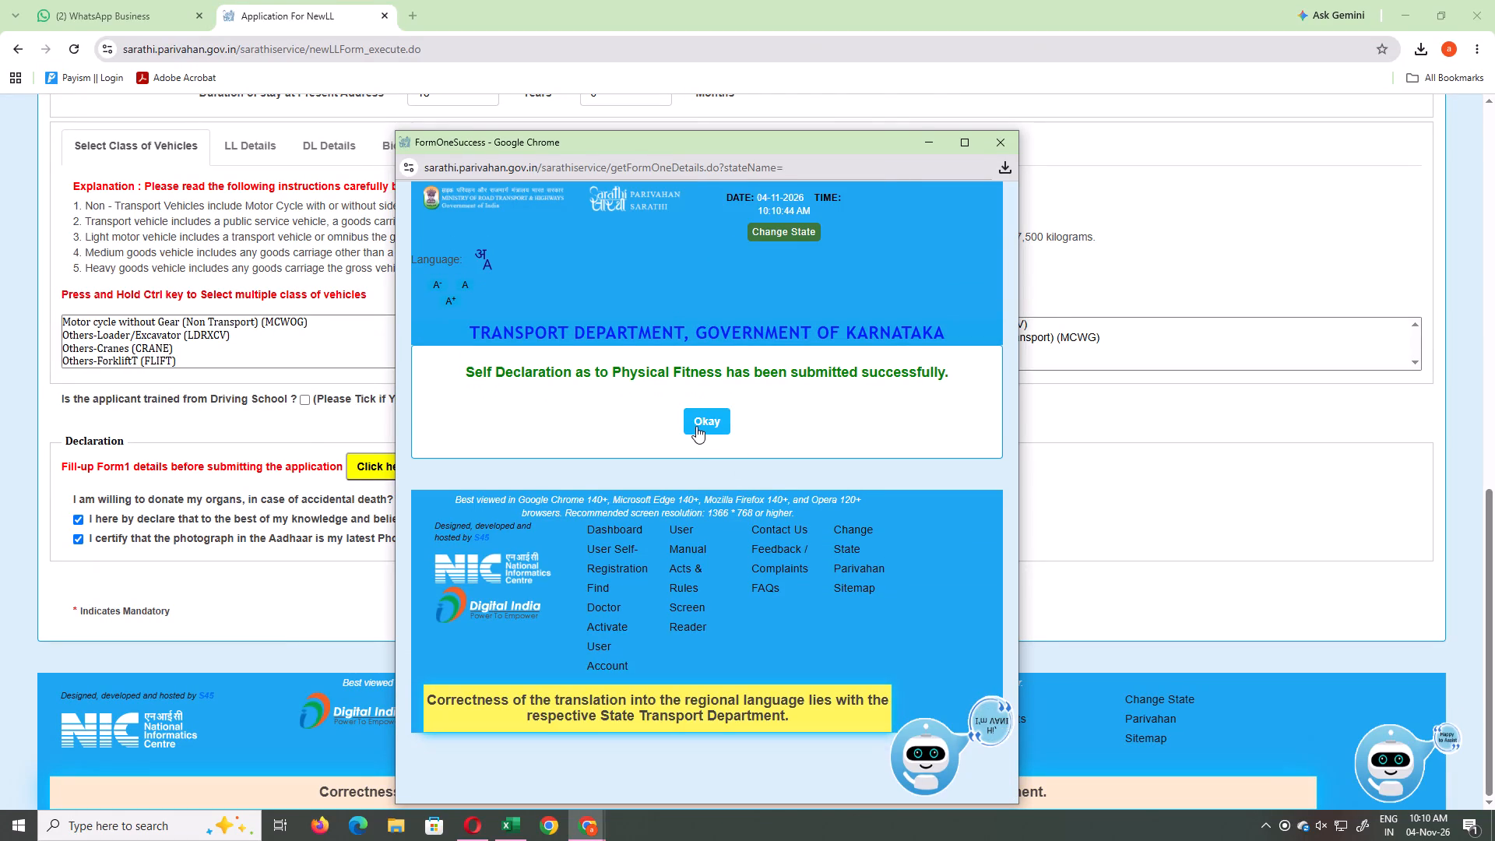
Enter the displayed captcha below the declaration section and try to submit the learner's licence application.
click(714, 594)
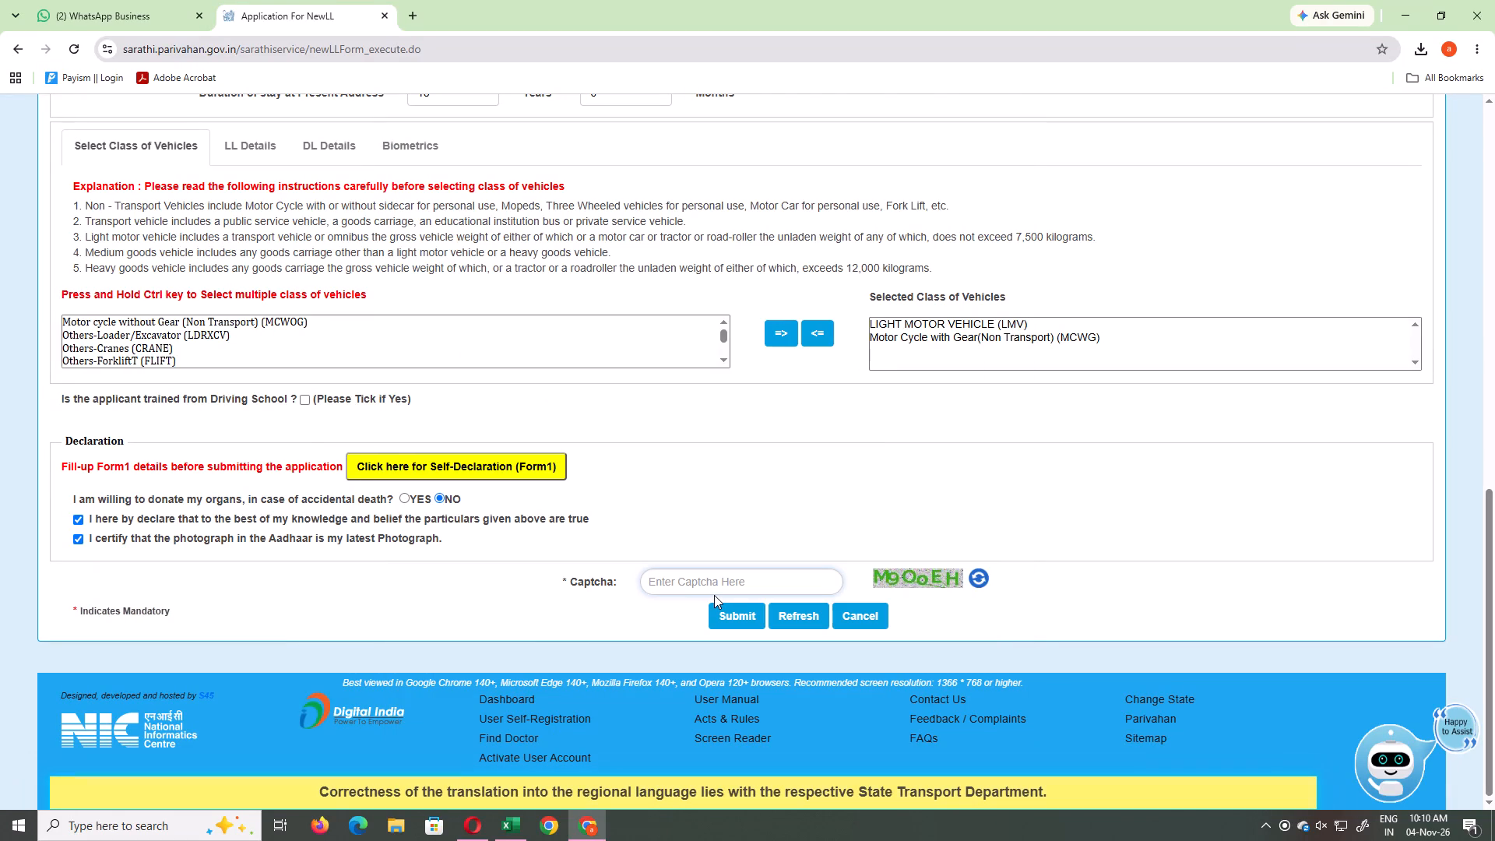
text(M9)
key(o)
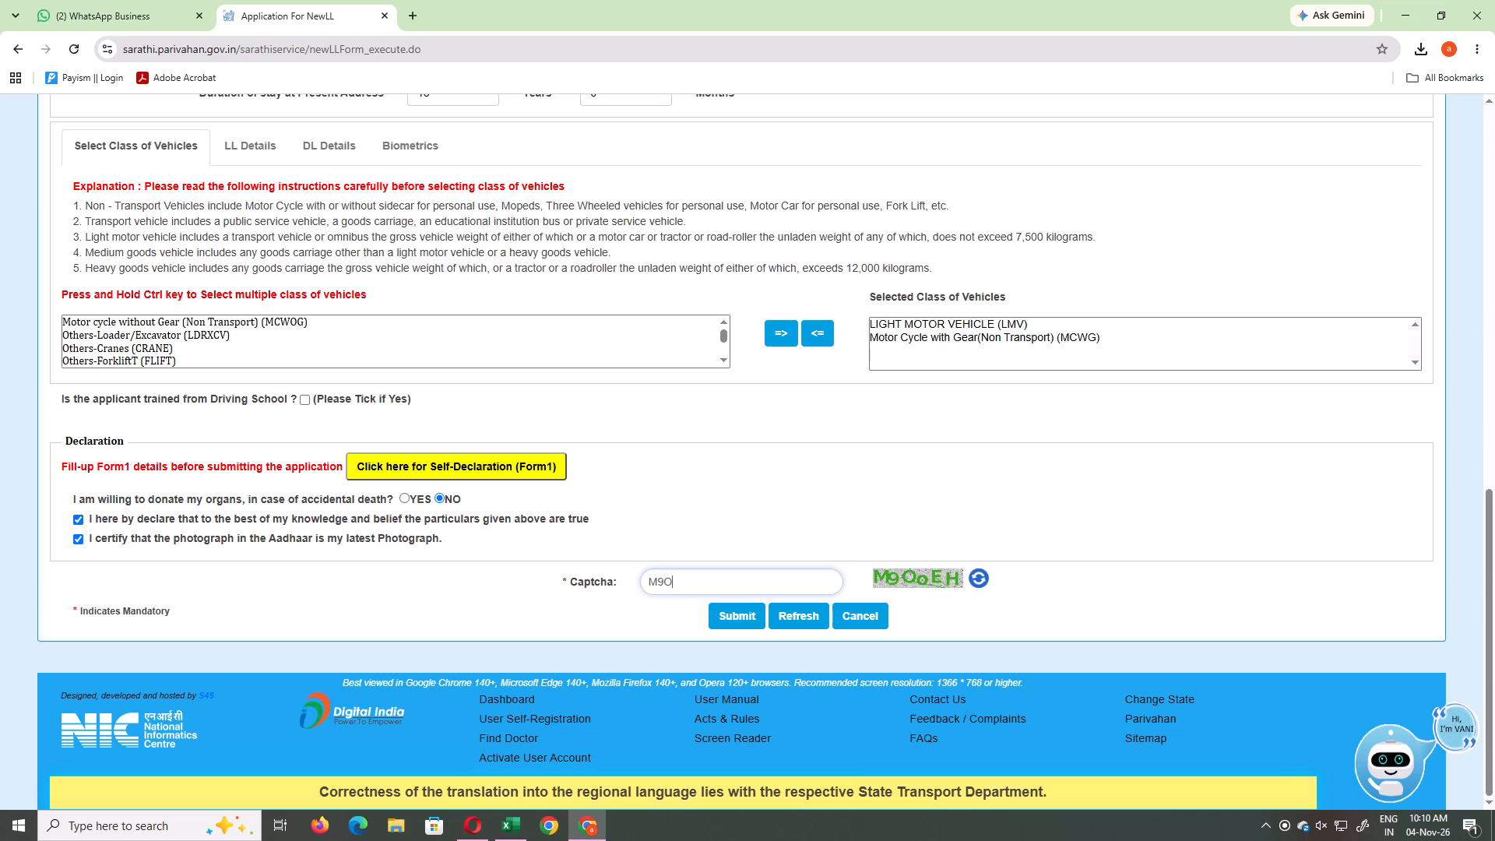
key(o)
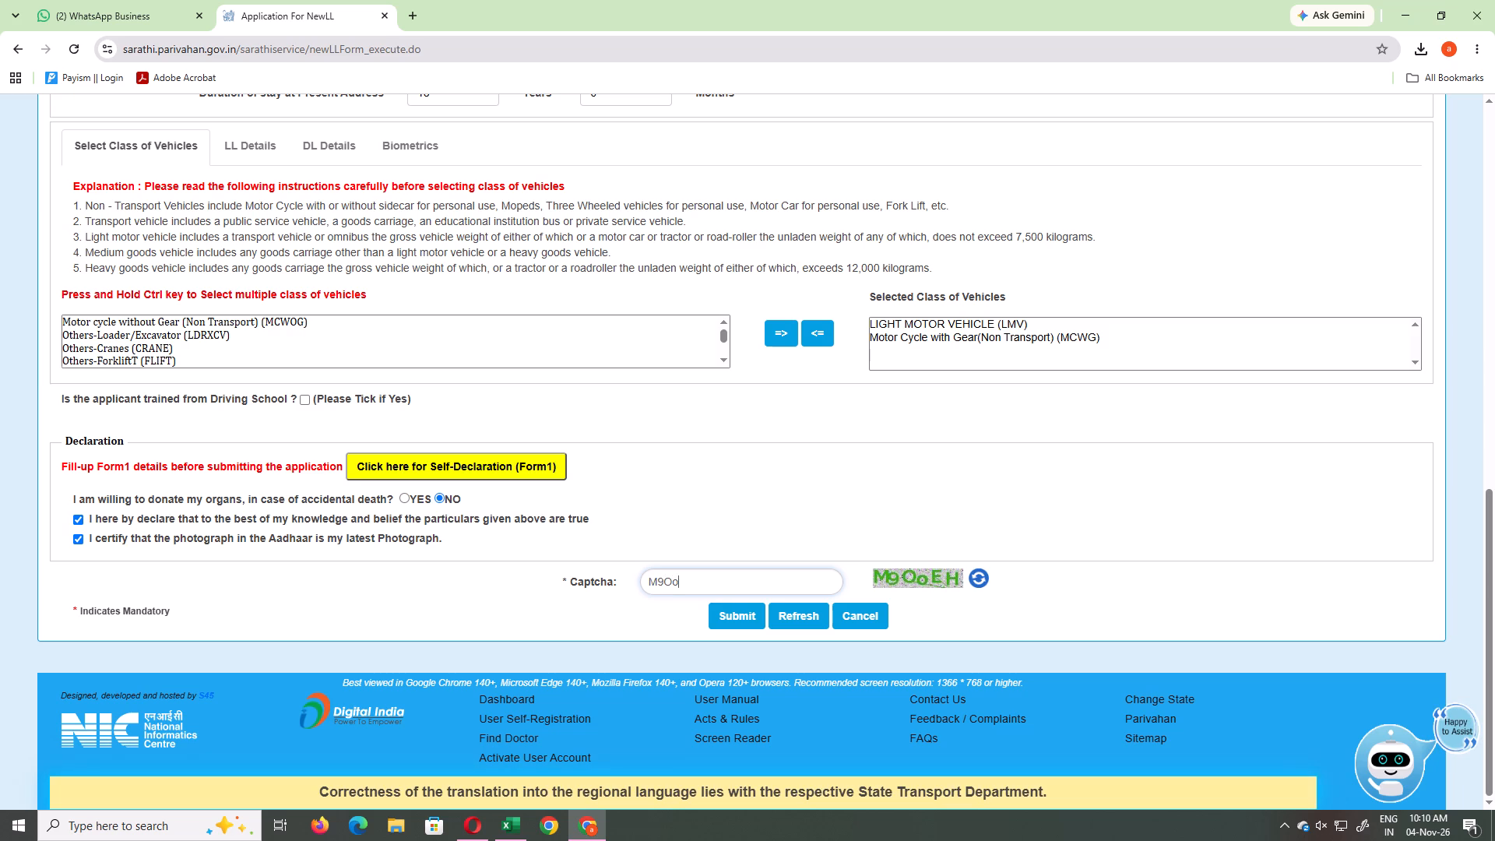
text(EH)
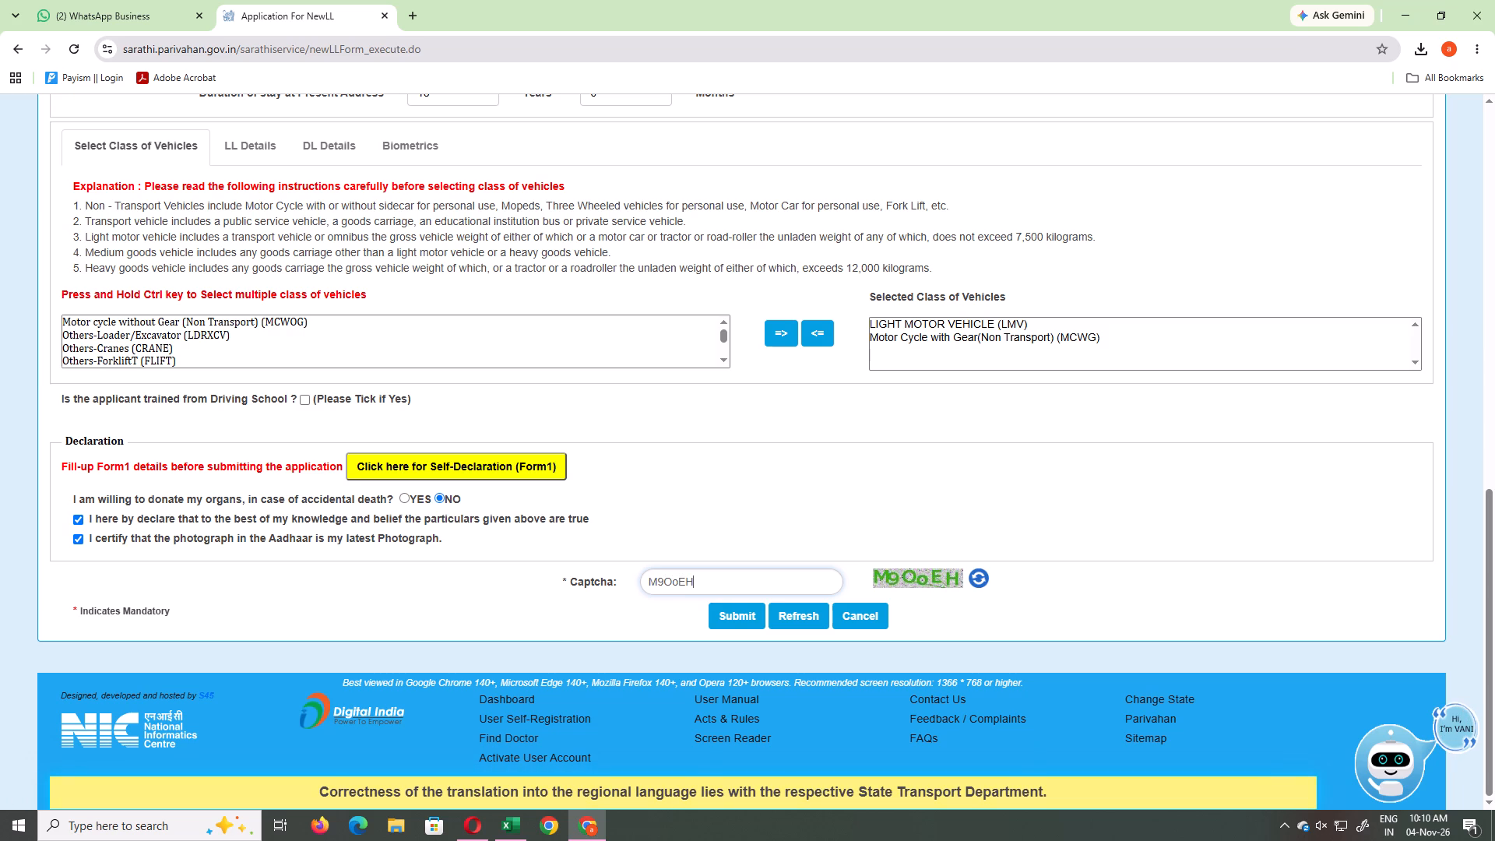
click(731, 620)
click(889, 150)
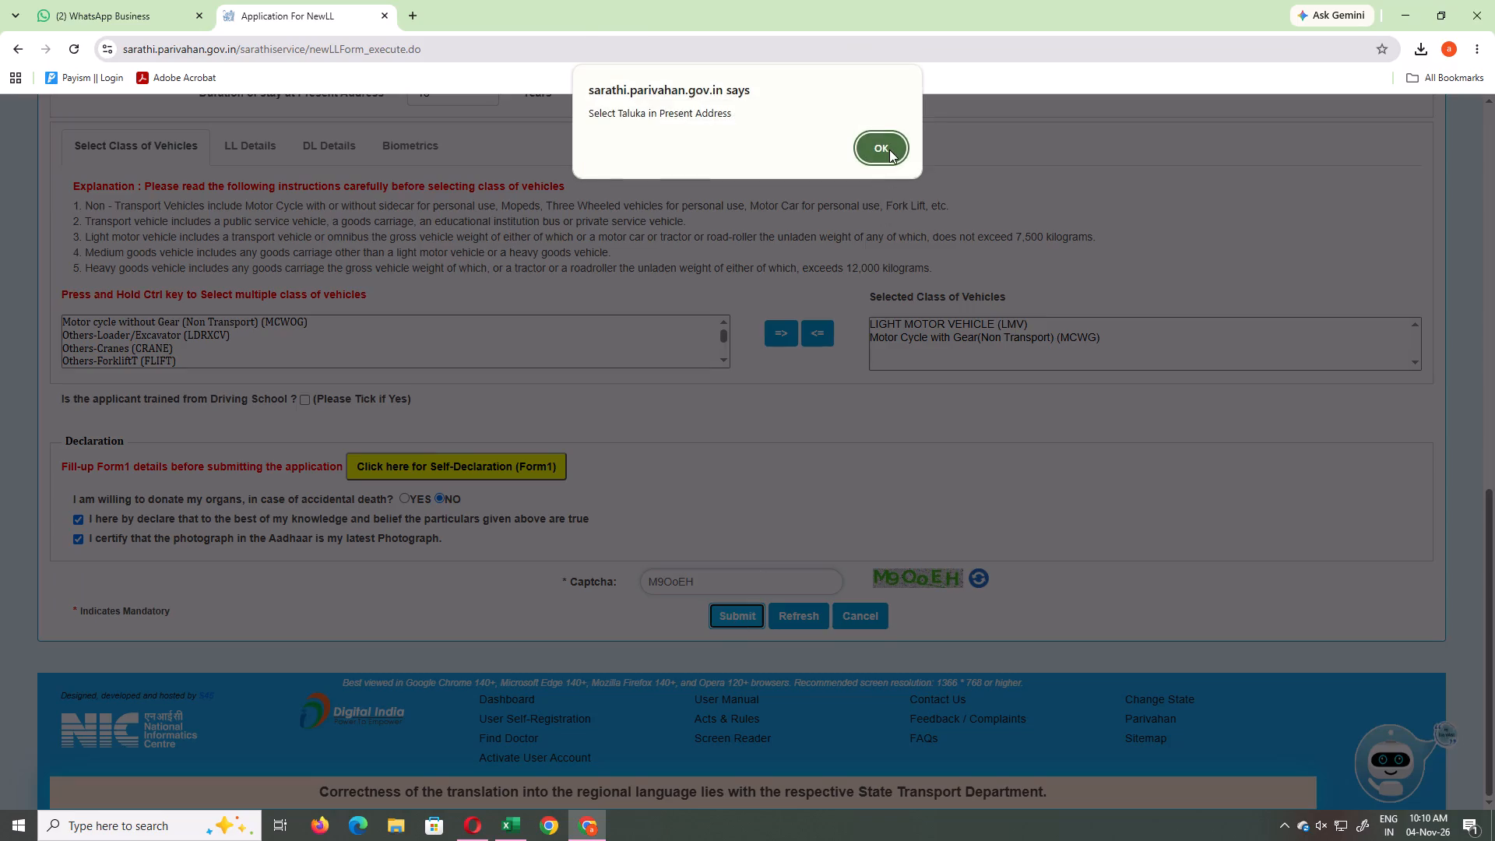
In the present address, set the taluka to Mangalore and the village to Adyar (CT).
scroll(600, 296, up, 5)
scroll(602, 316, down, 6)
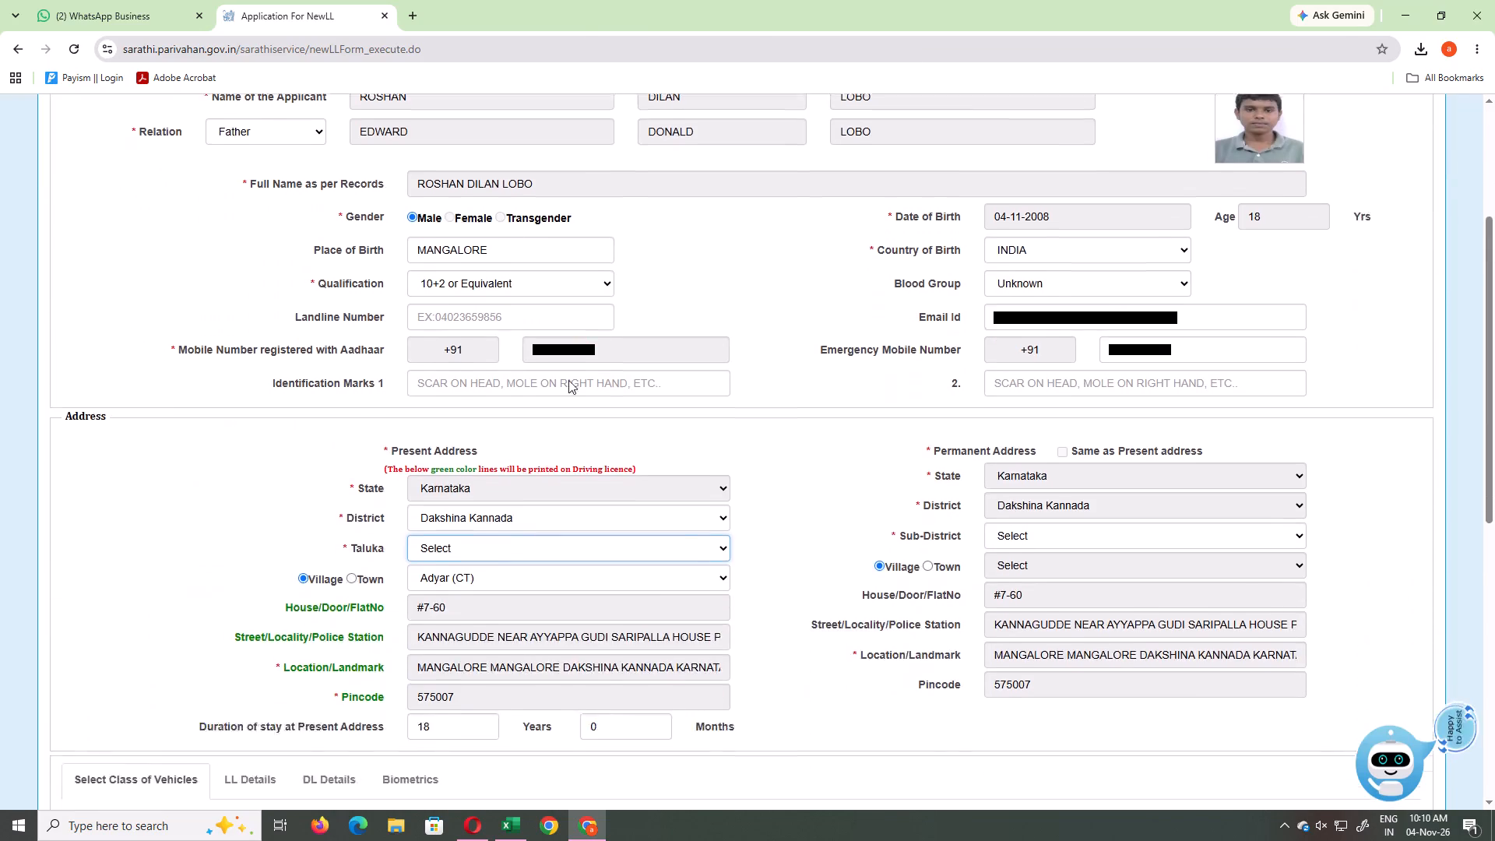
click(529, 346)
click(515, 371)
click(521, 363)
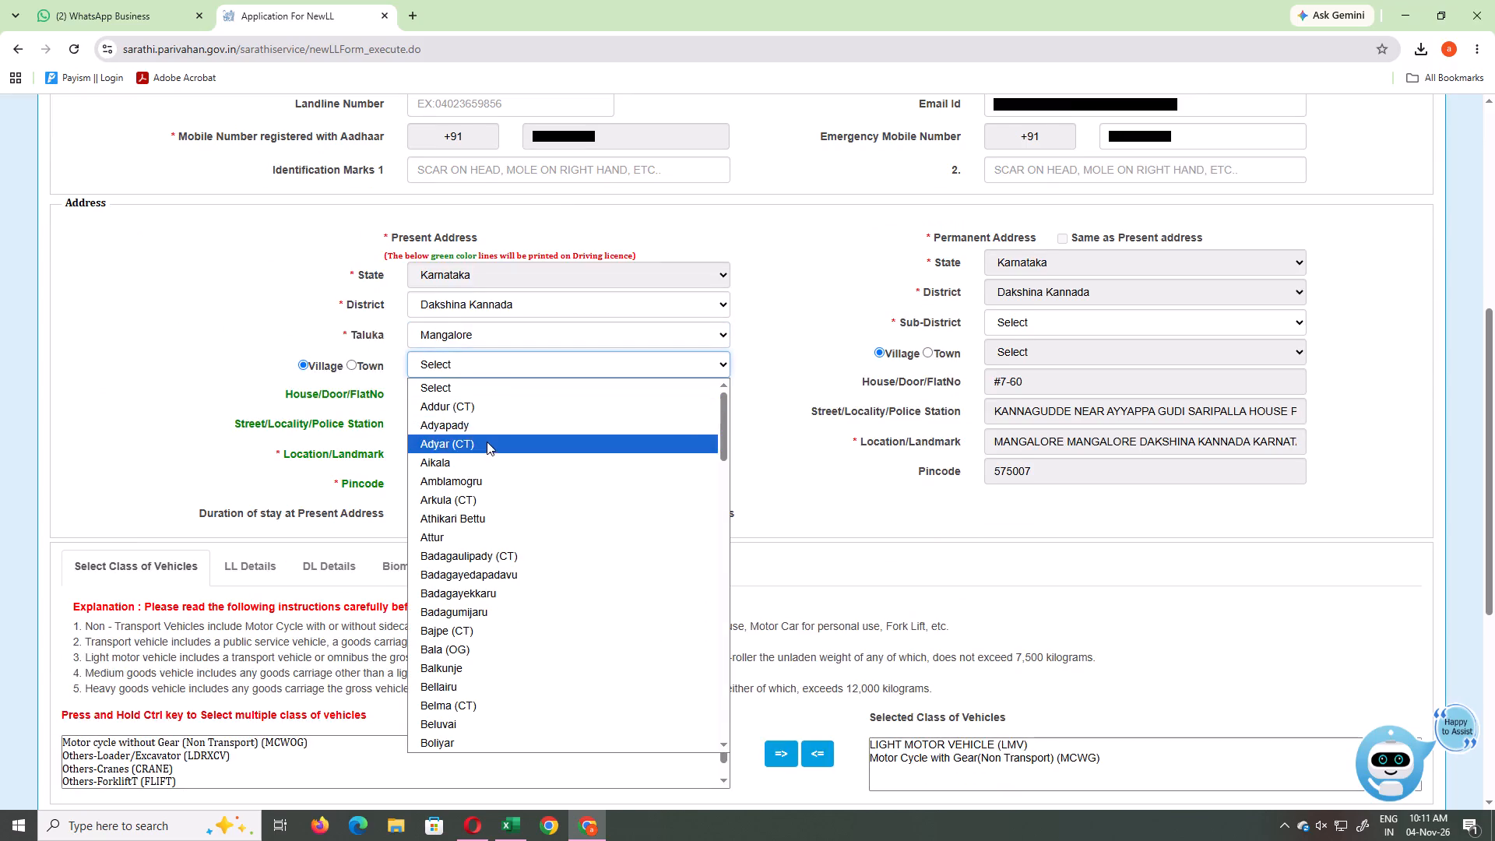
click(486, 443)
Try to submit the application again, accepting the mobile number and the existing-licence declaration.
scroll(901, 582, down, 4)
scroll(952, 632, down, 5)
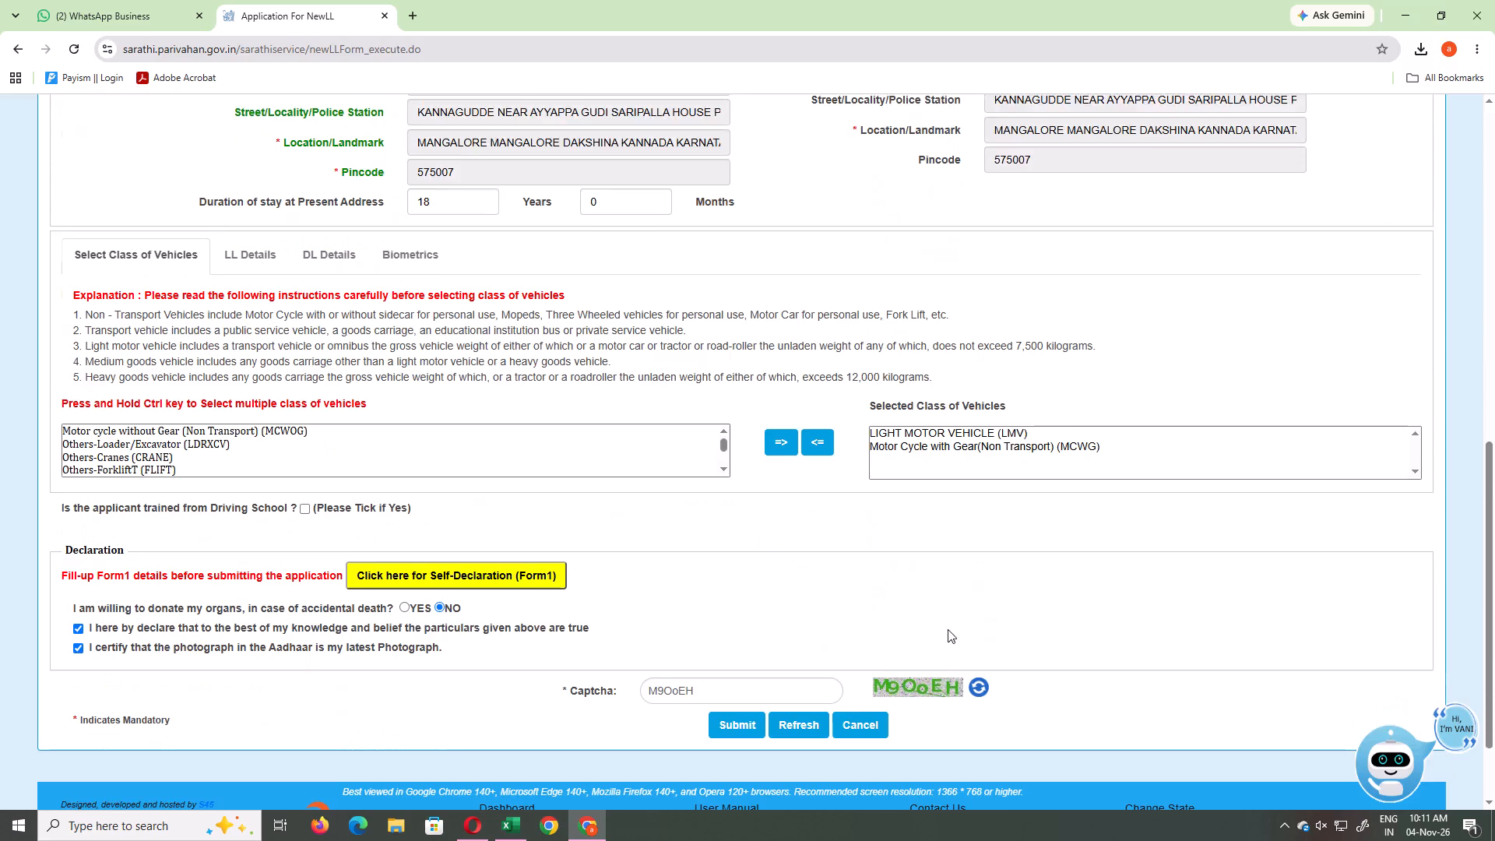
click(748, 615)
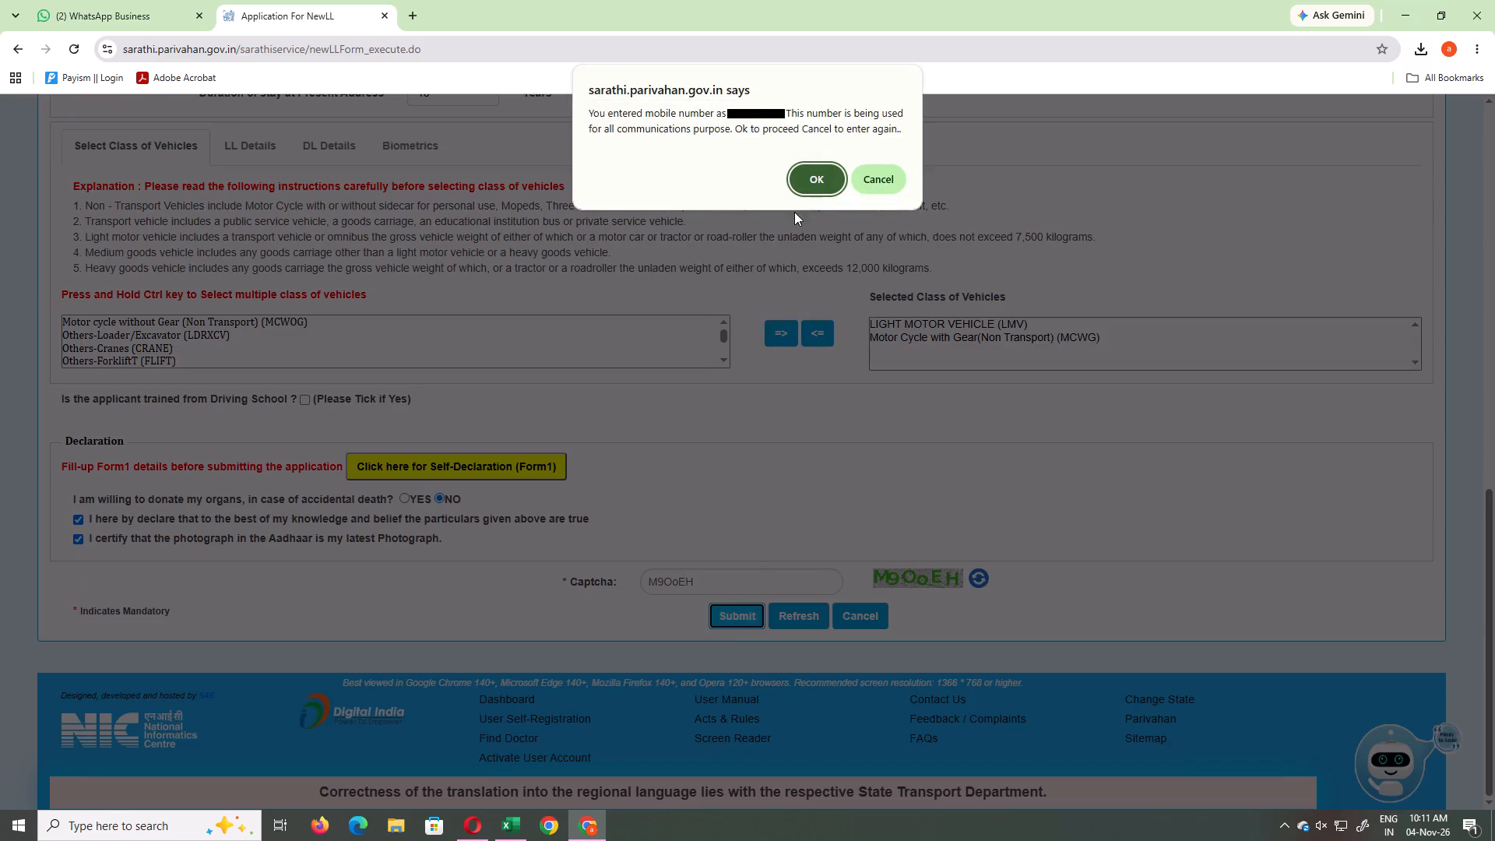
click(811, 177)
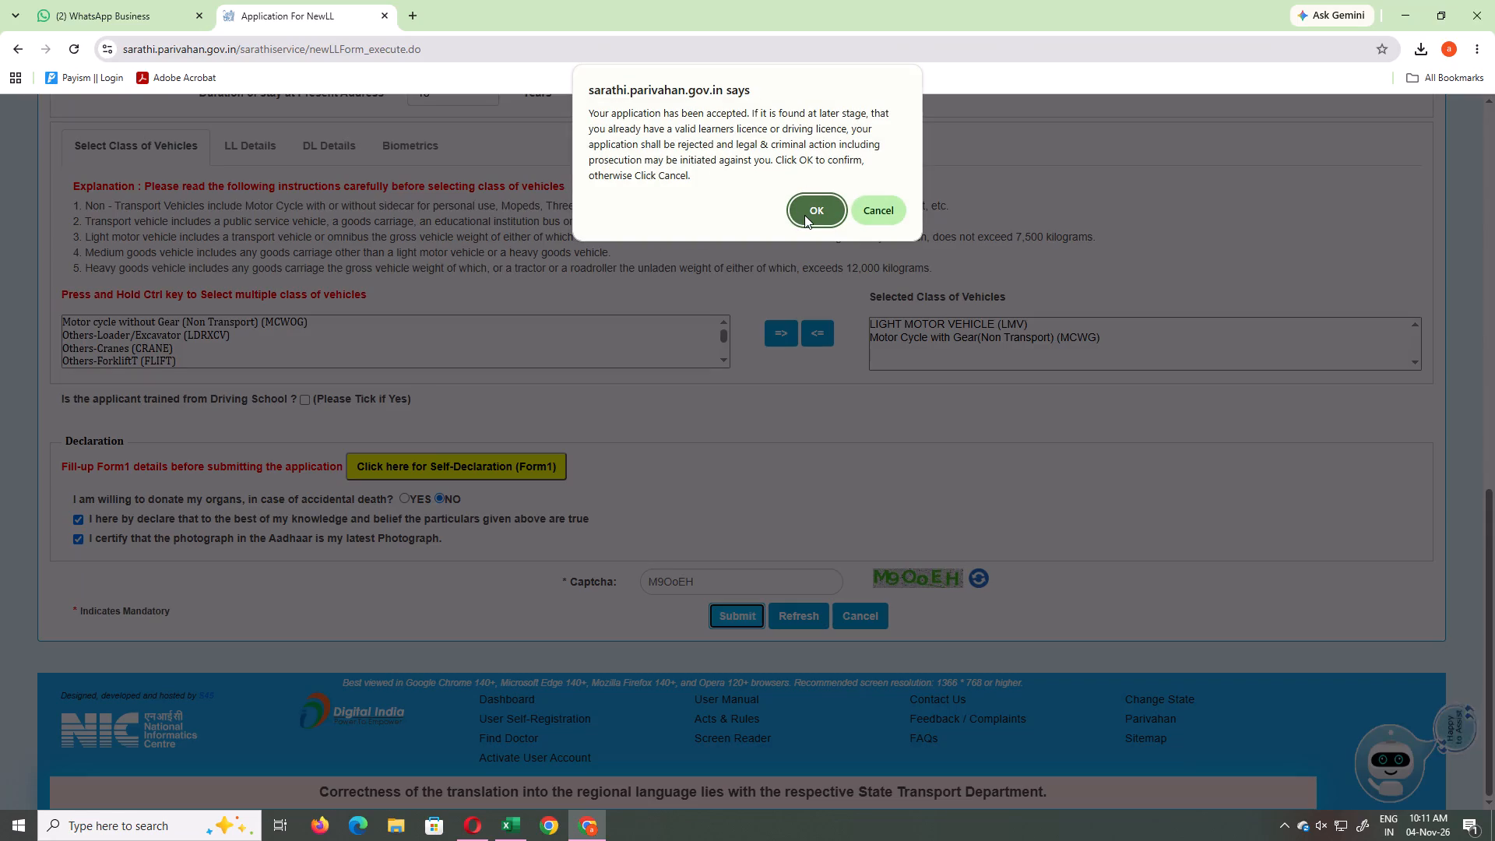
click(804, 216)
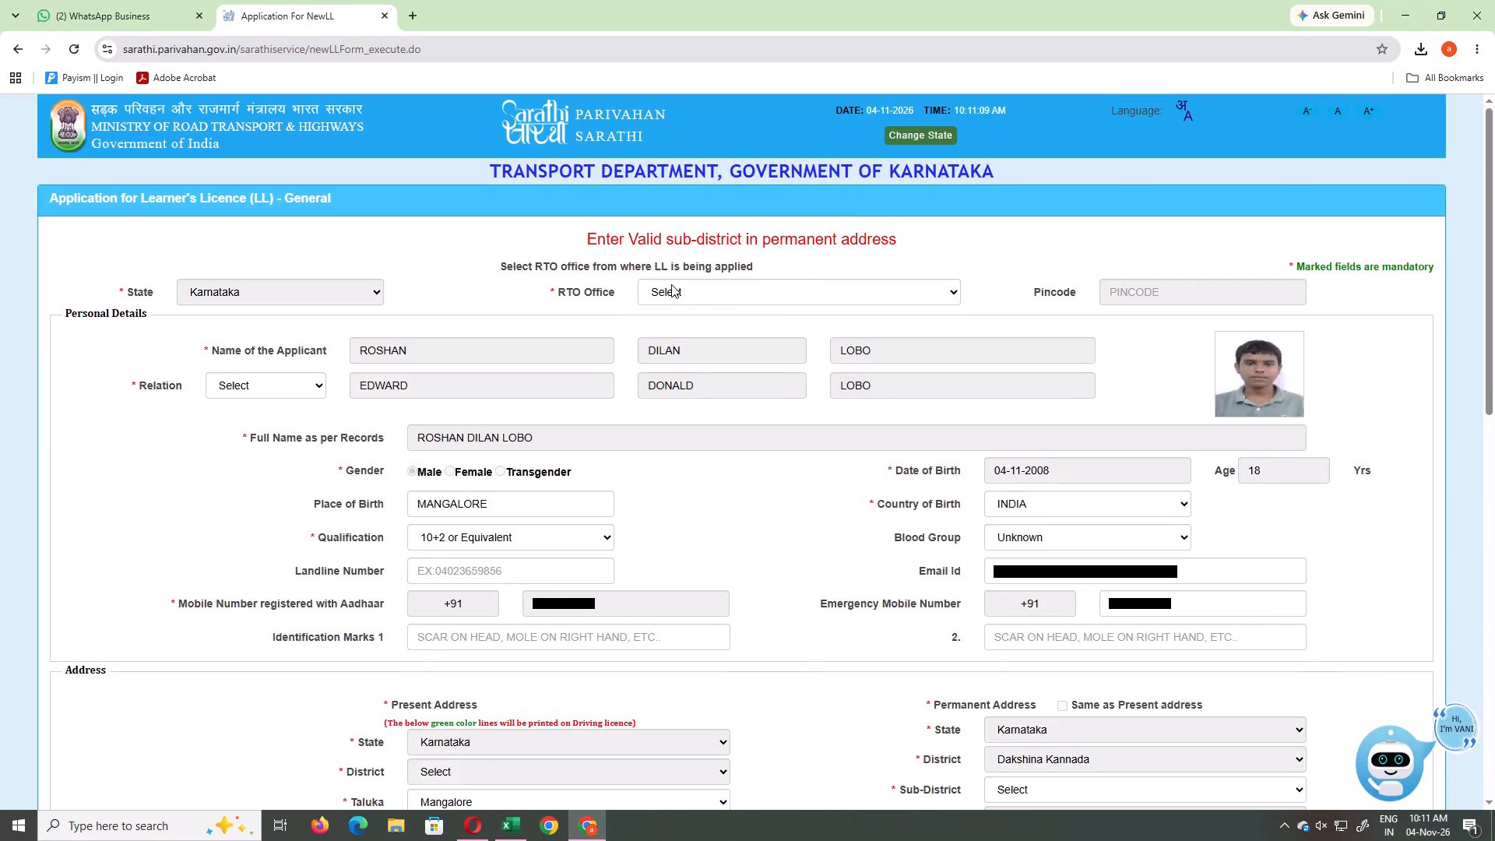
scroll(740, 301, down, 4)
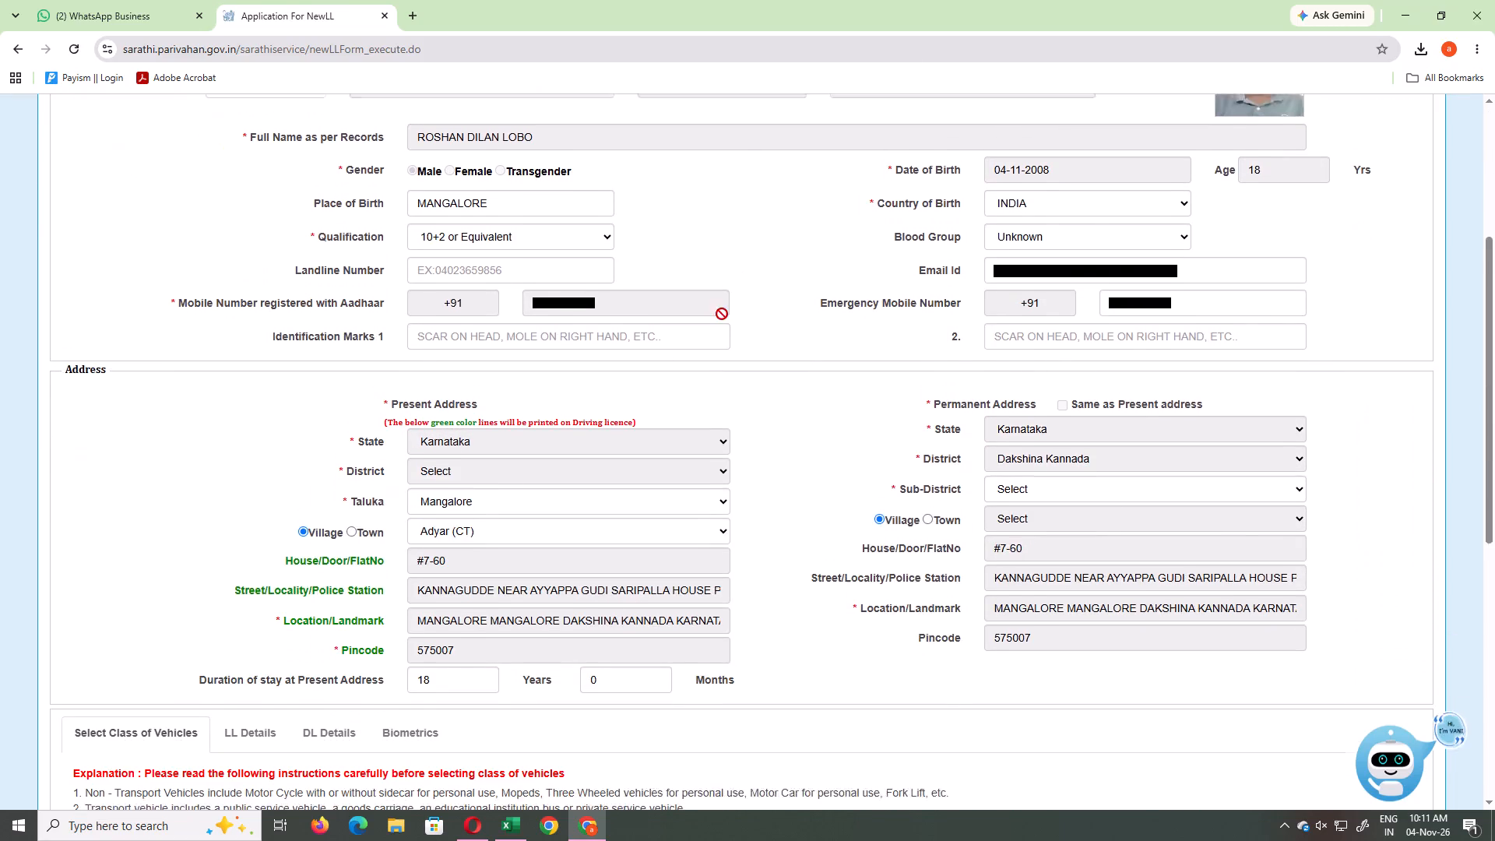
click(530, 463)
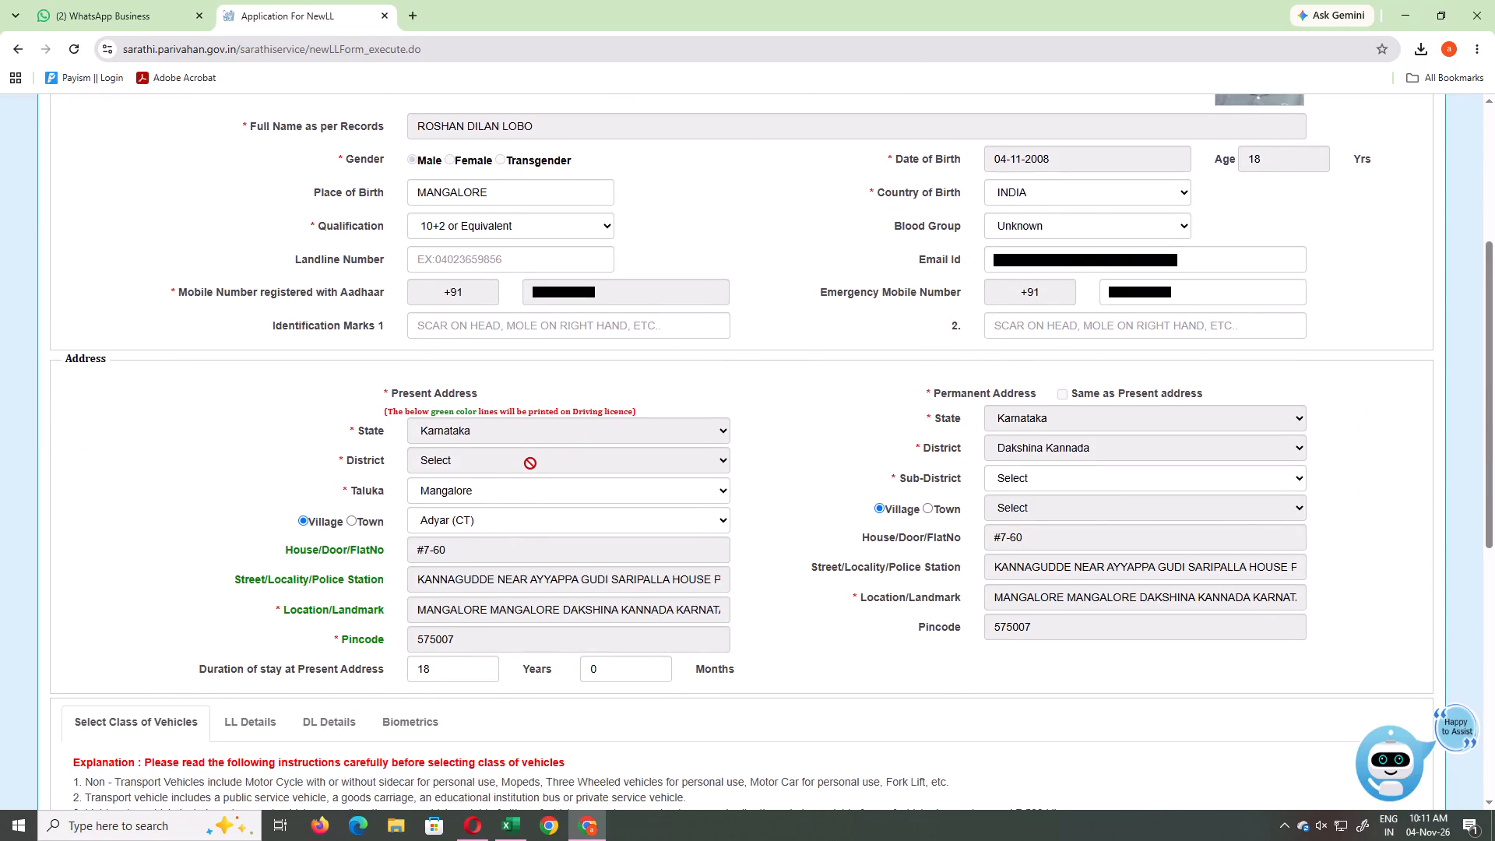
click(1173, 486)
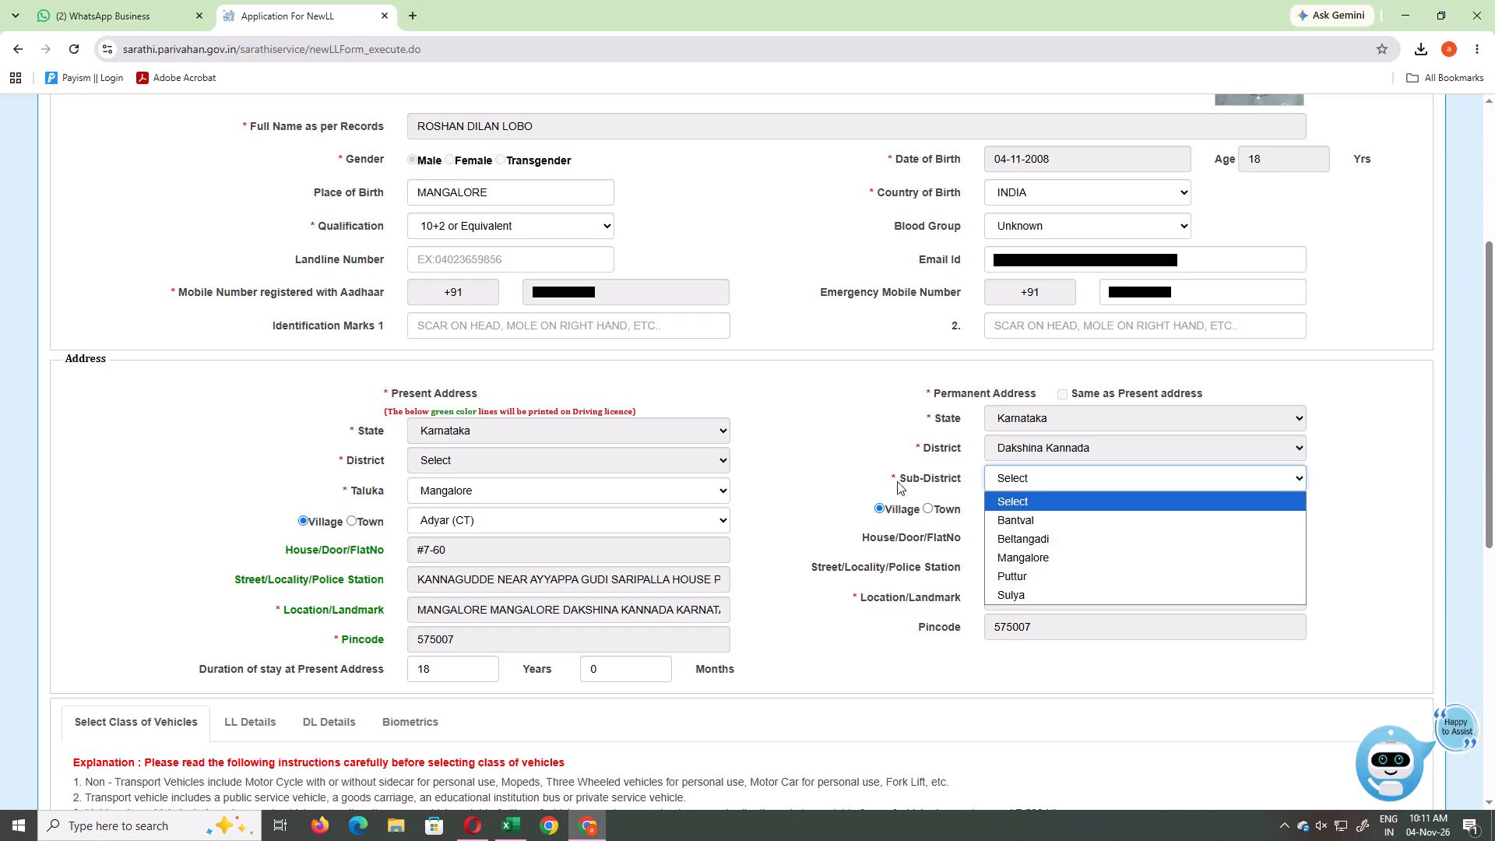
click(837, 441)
Set the RTO office for the learner's licence application to MANGALORE -- KA19.
scroll(837, 441, up, 7)
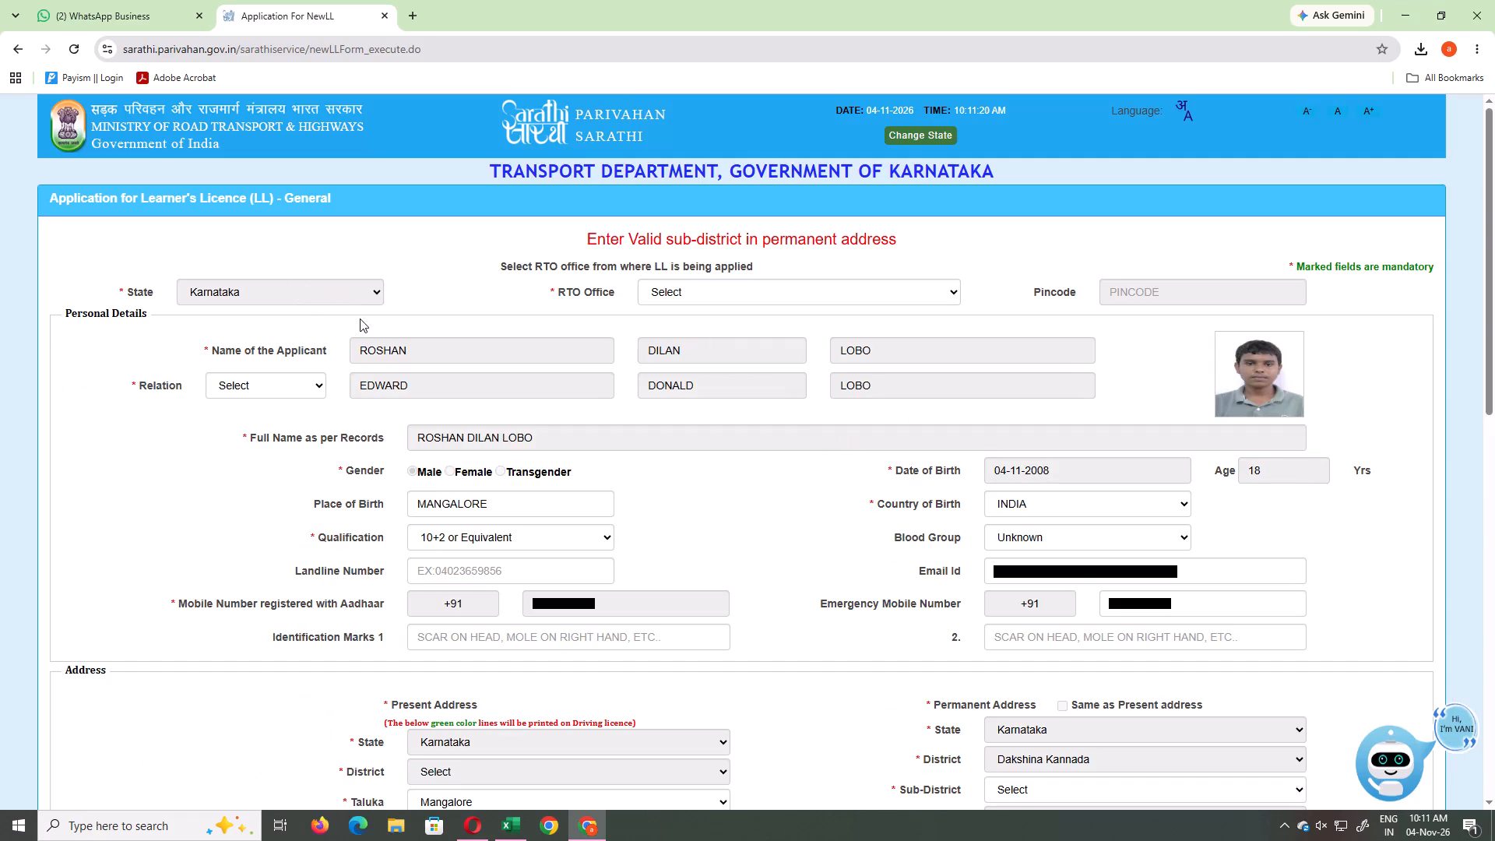
click(770, 297)
scroll(765, 324, down, 13)
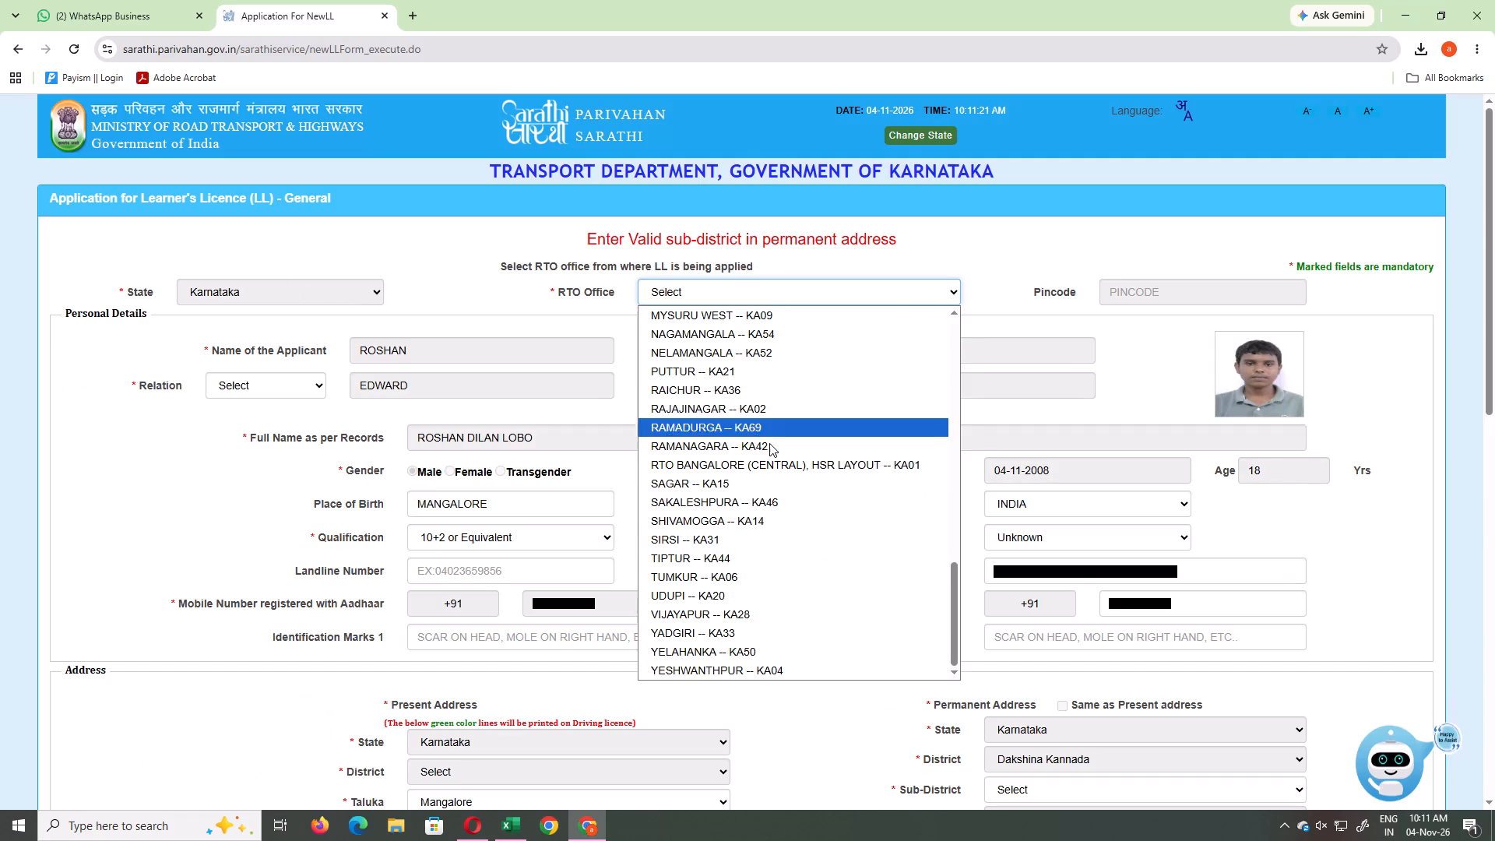
scroll(779, 581, down, 1)
scroll(783, 600, up, 1)
scroll(782, 451, up, 1)
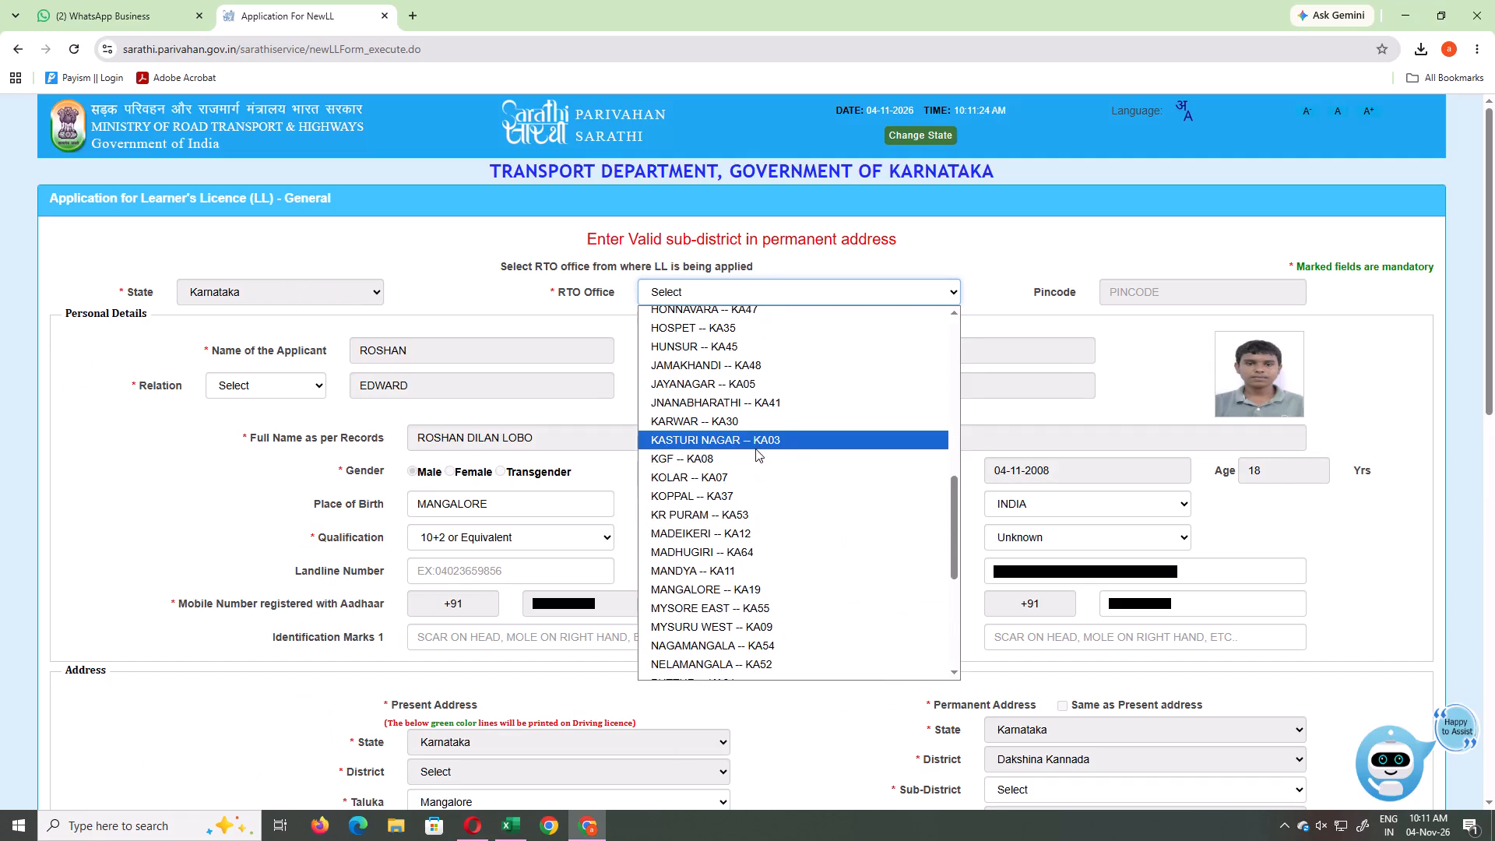
scroll(743, 406, up, 1)
scroll(741, 409, down, 2)
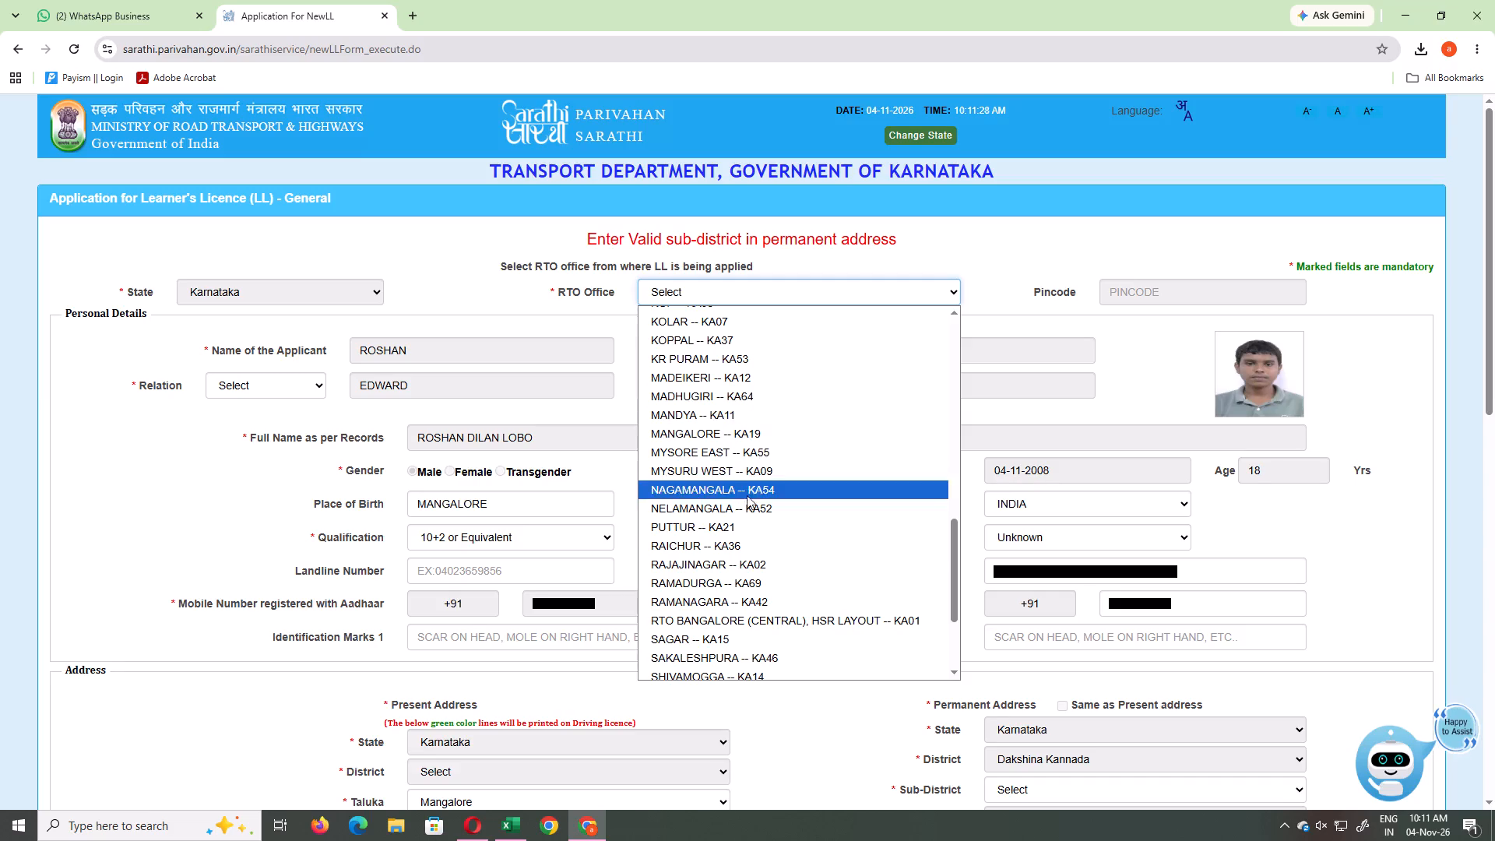
scroll(793, 506, down, 2)
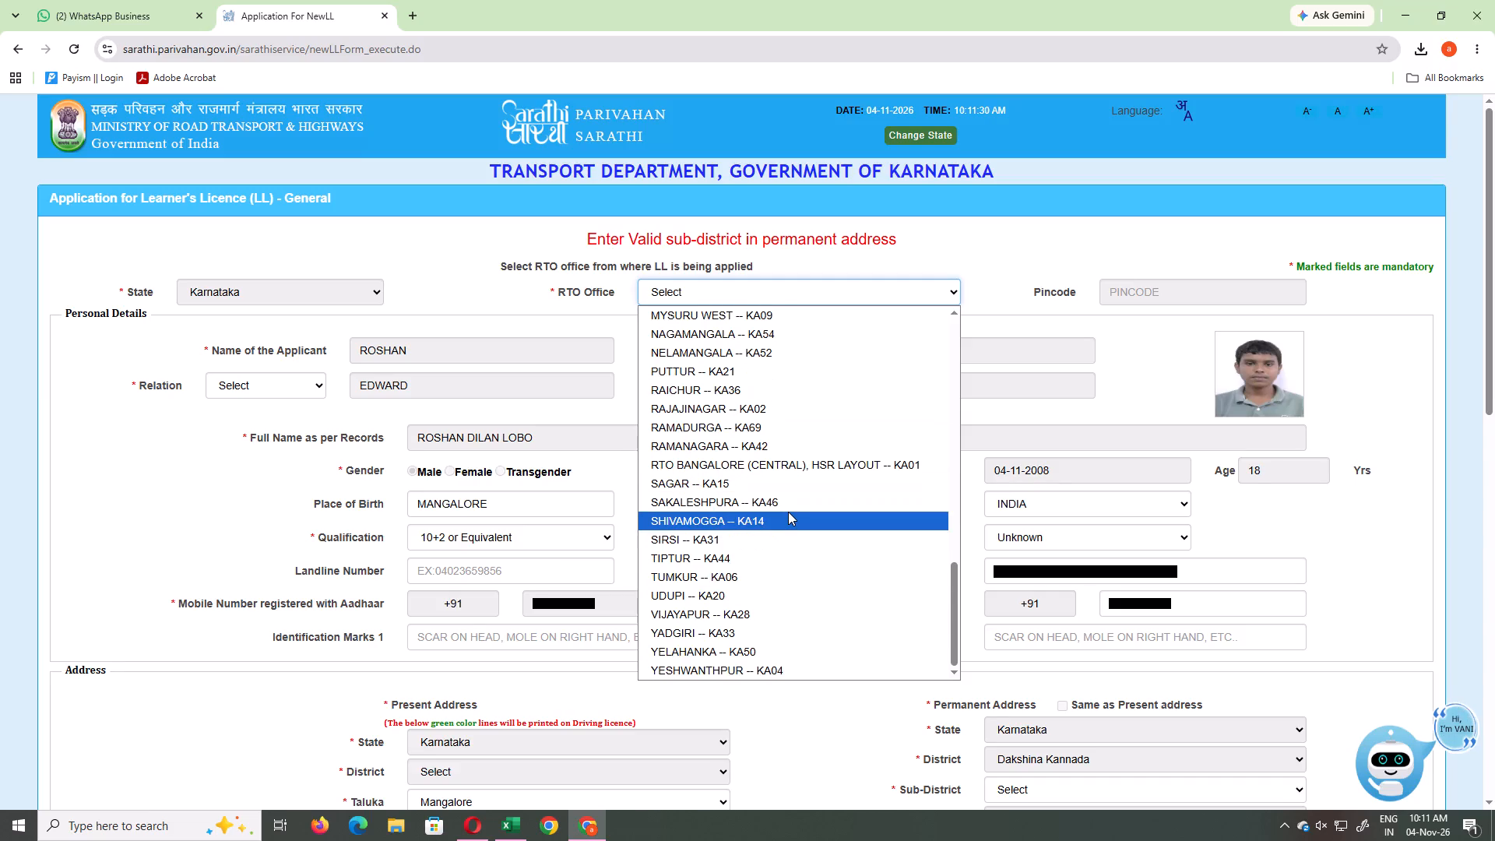
scroll(788, 512, up, 3)
scroll(788, 512, down, 2)
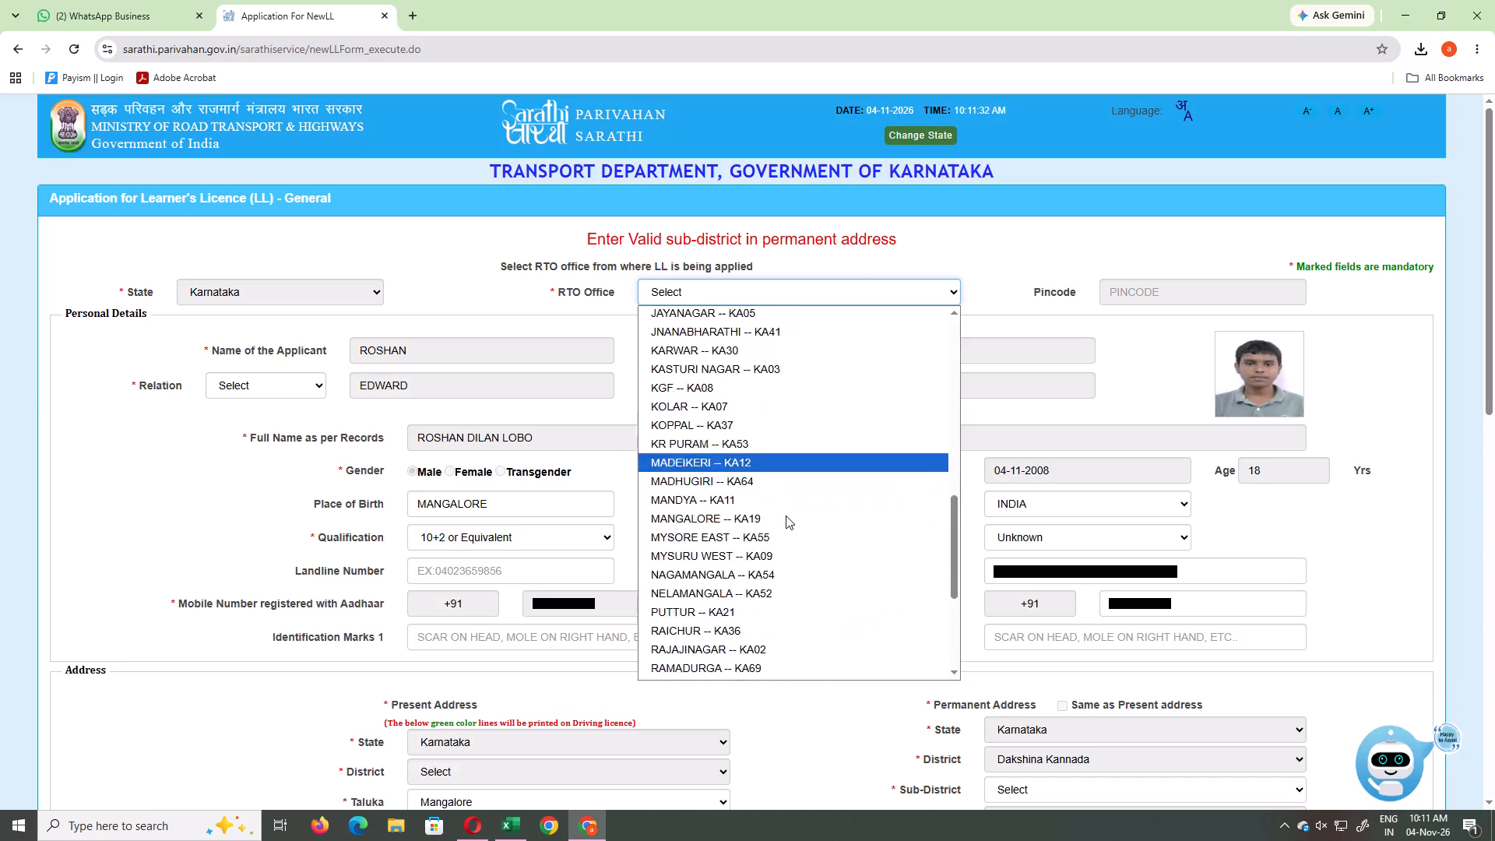
scroll(783, 517, down, 1)
scroll(783, 517, up, 4)
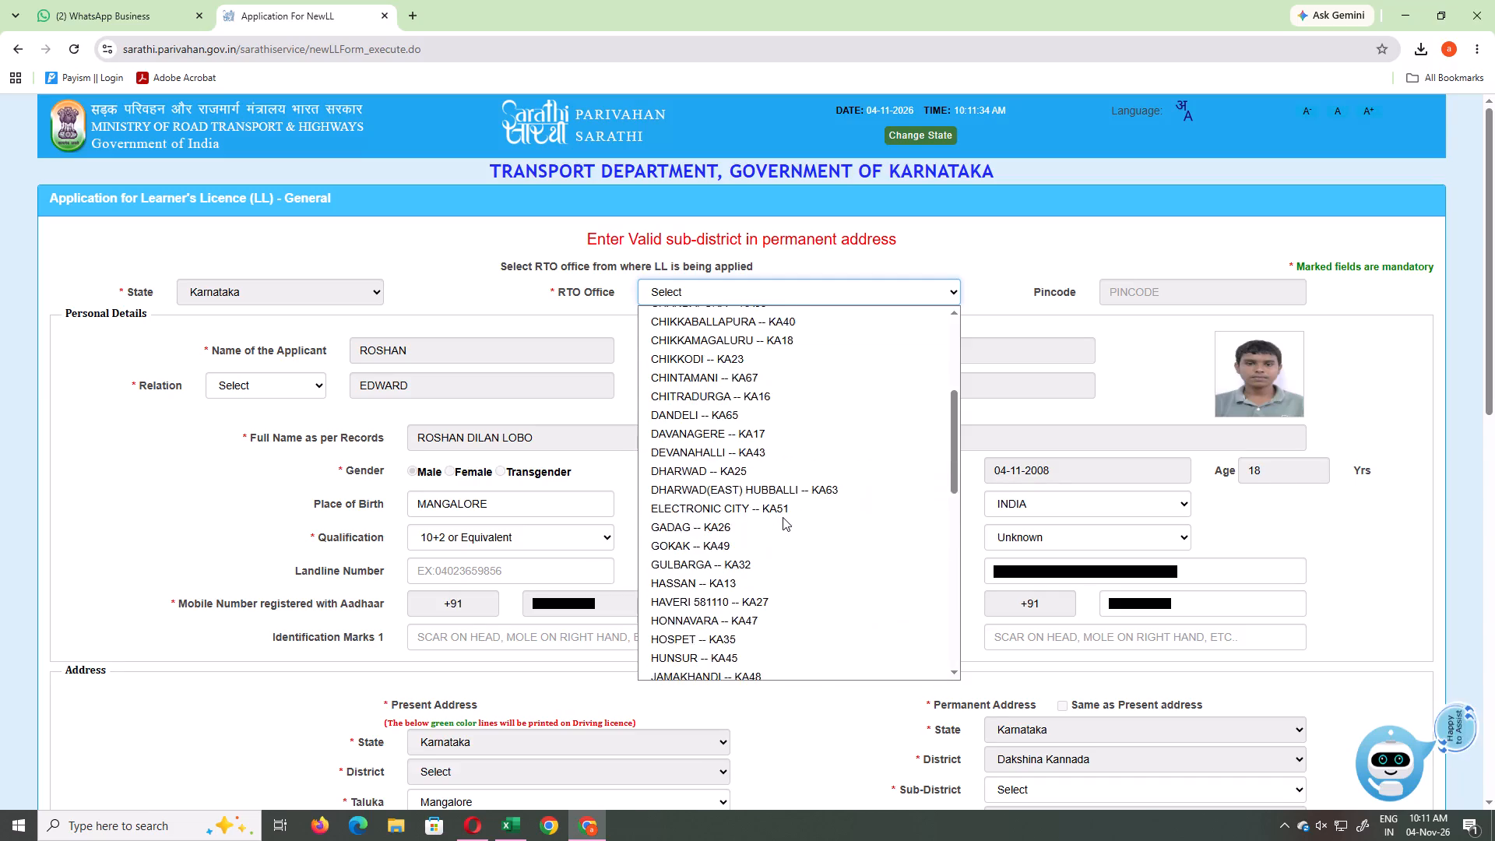
scroll(783, 517, up, 1)
scroll(783, 518, down, 4)
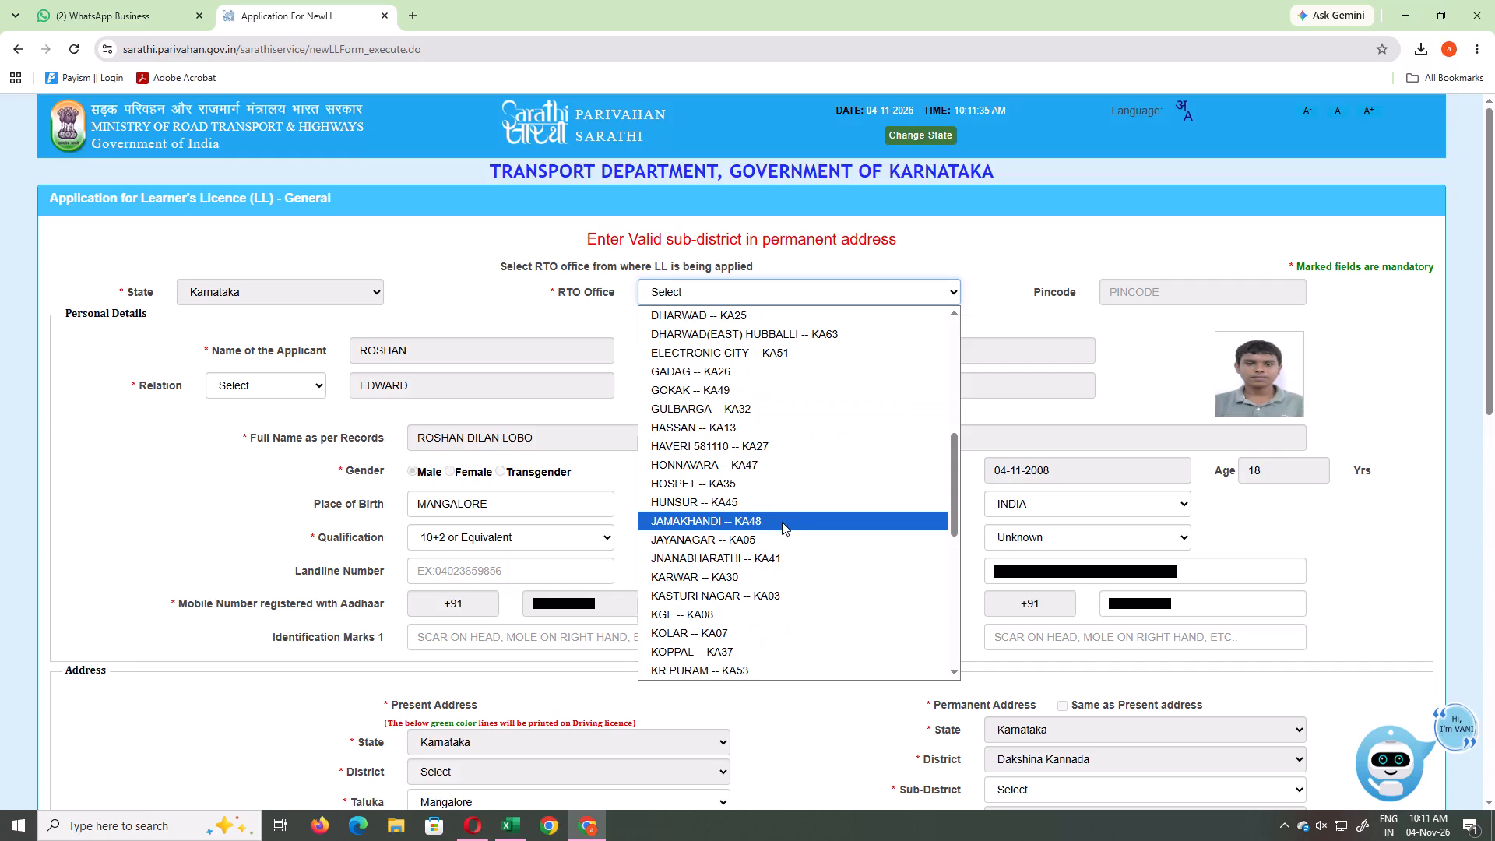
scroll(780, 526, down, 2)
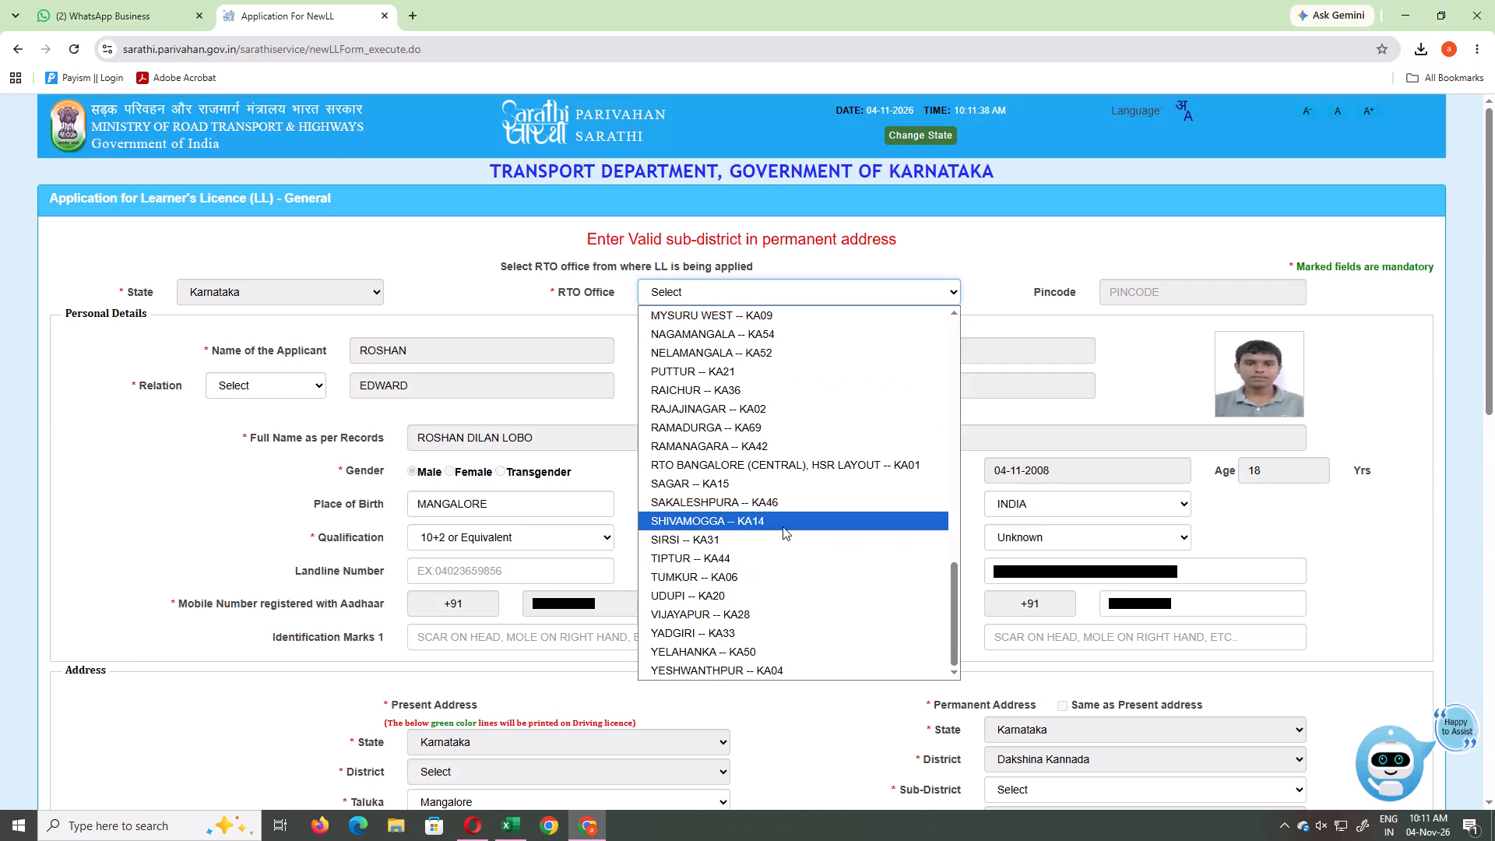
scroll(783, 526, down, 1)
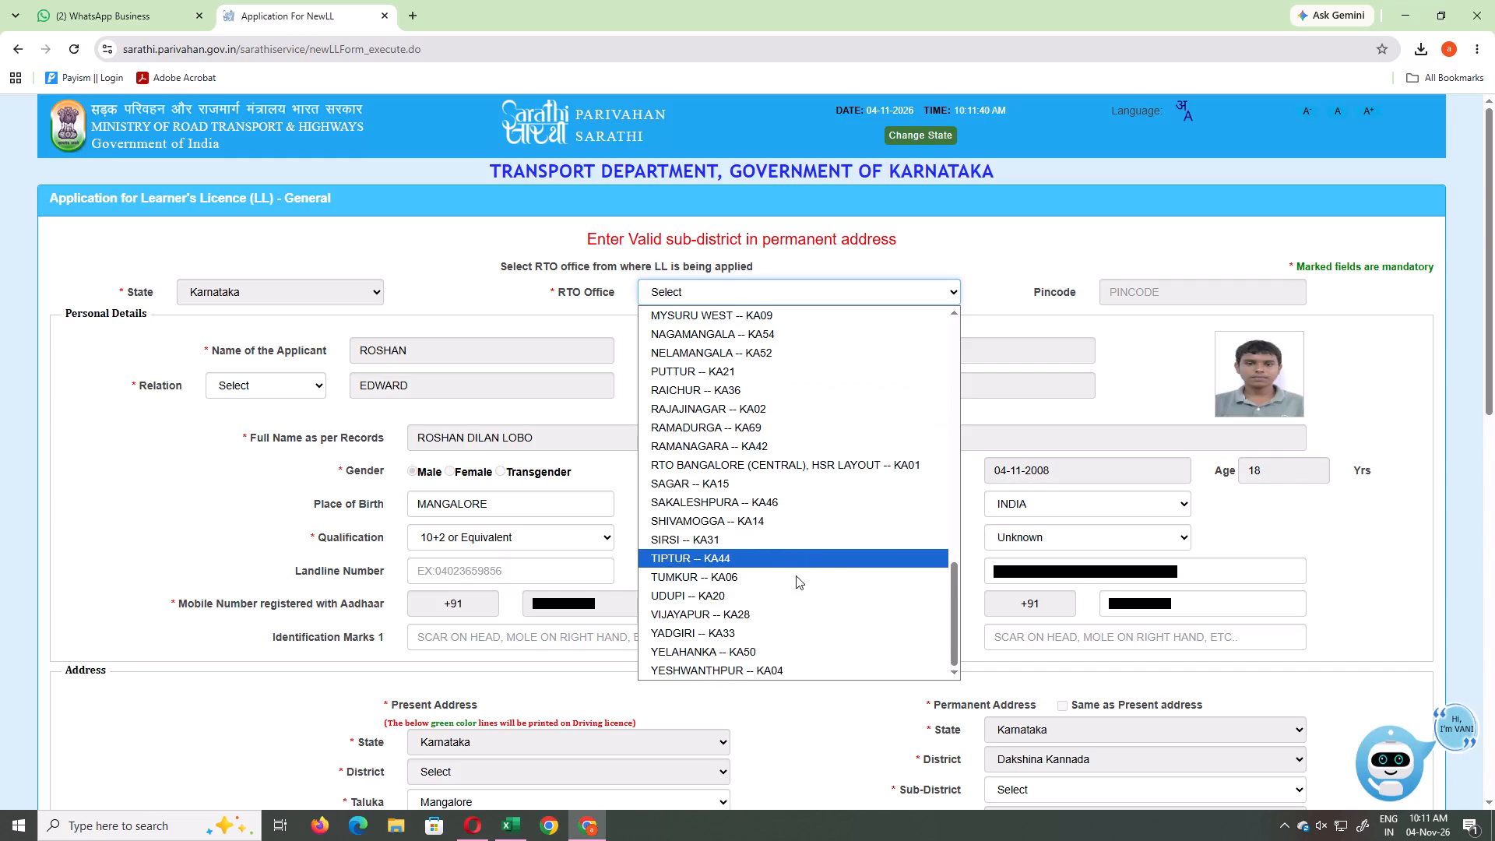
scroll(749, 486, up, 1)
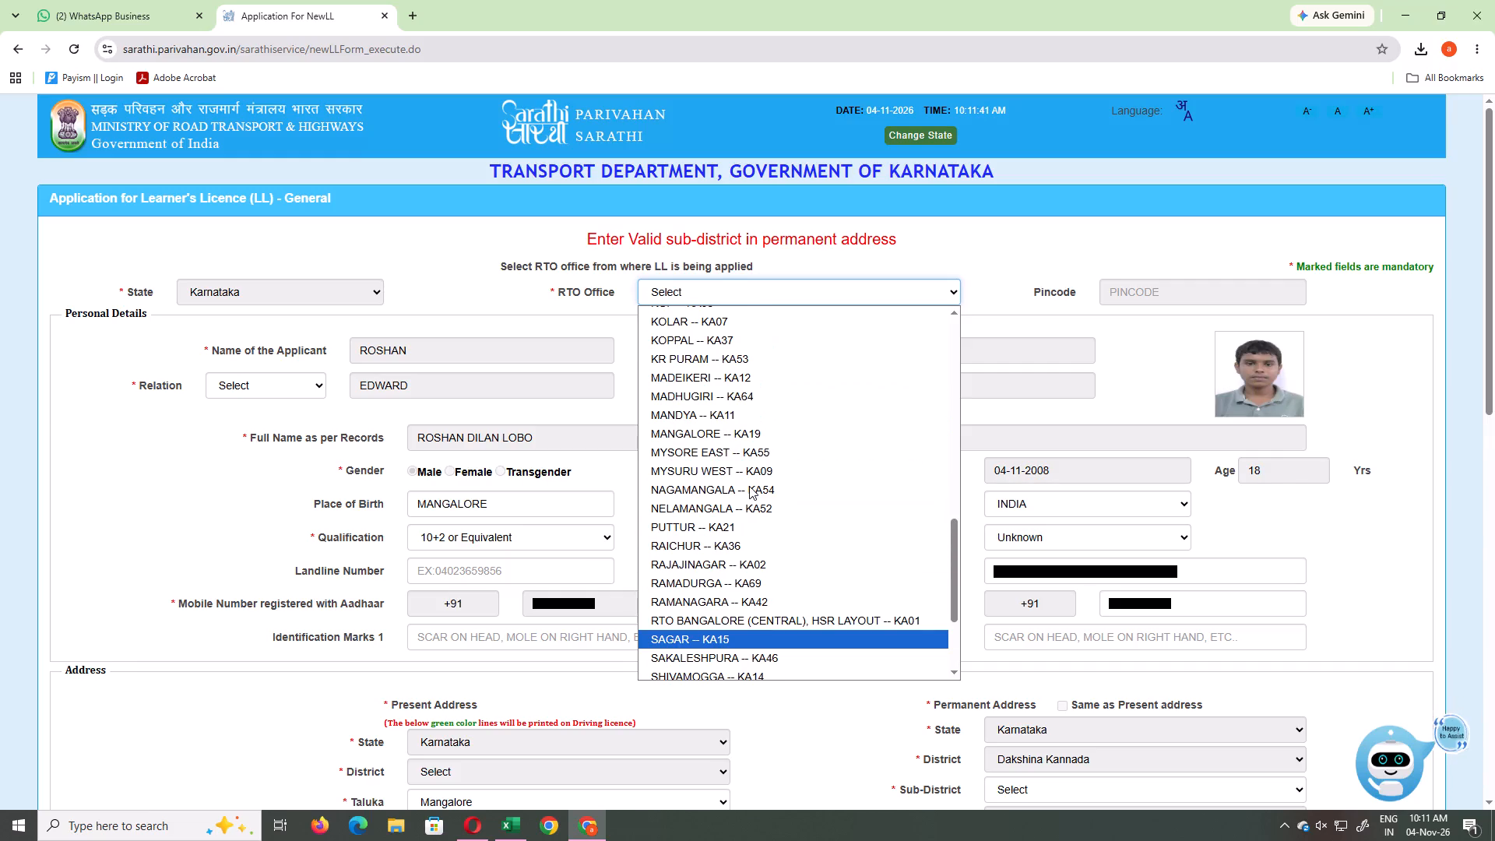
click(733, 434)
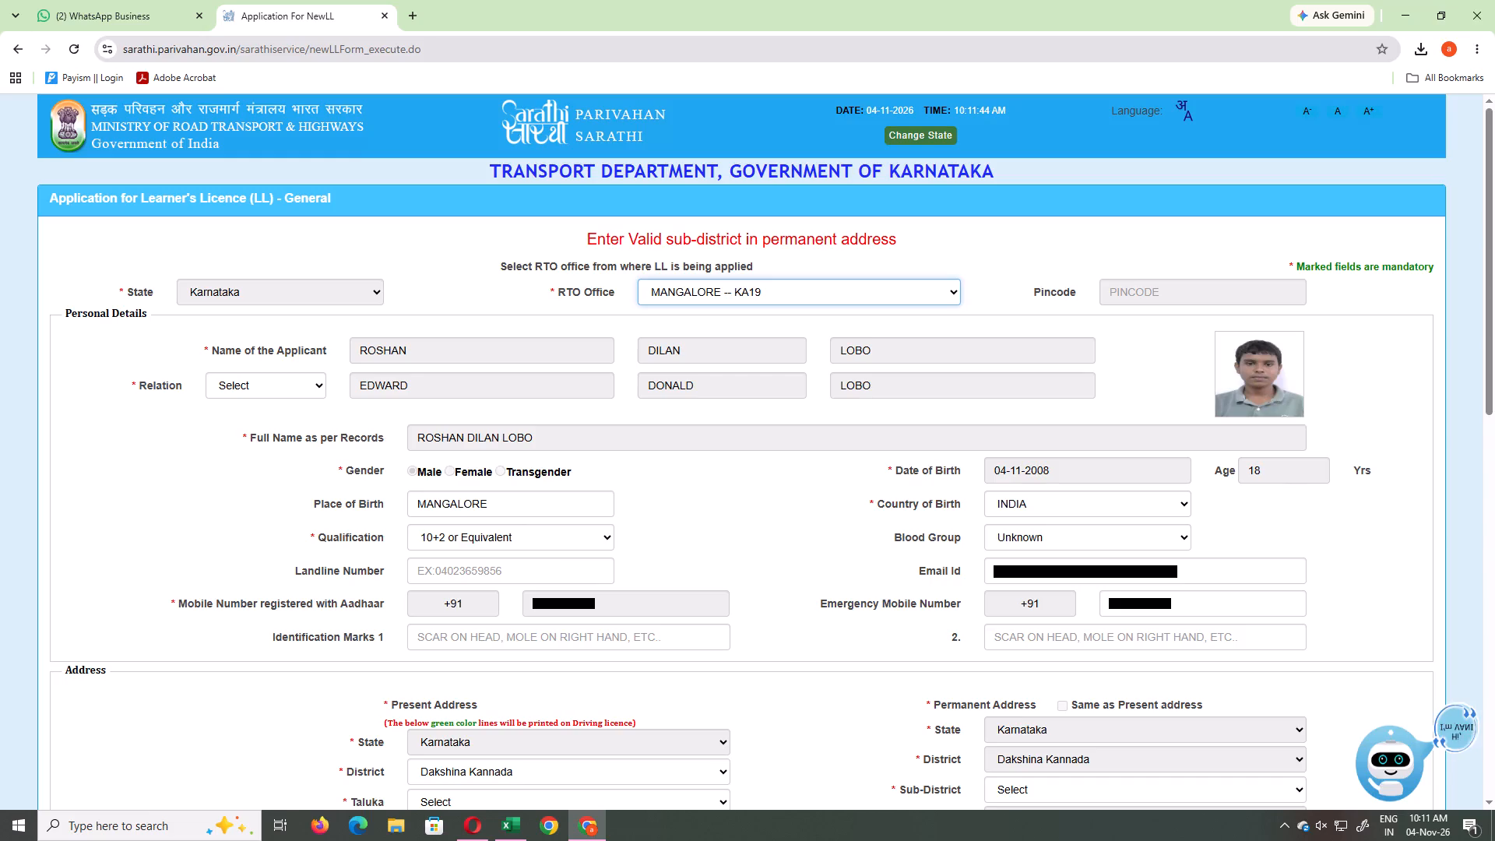
In the personal details, set the relation to Father and the blood group to O+.
click(318, 392)
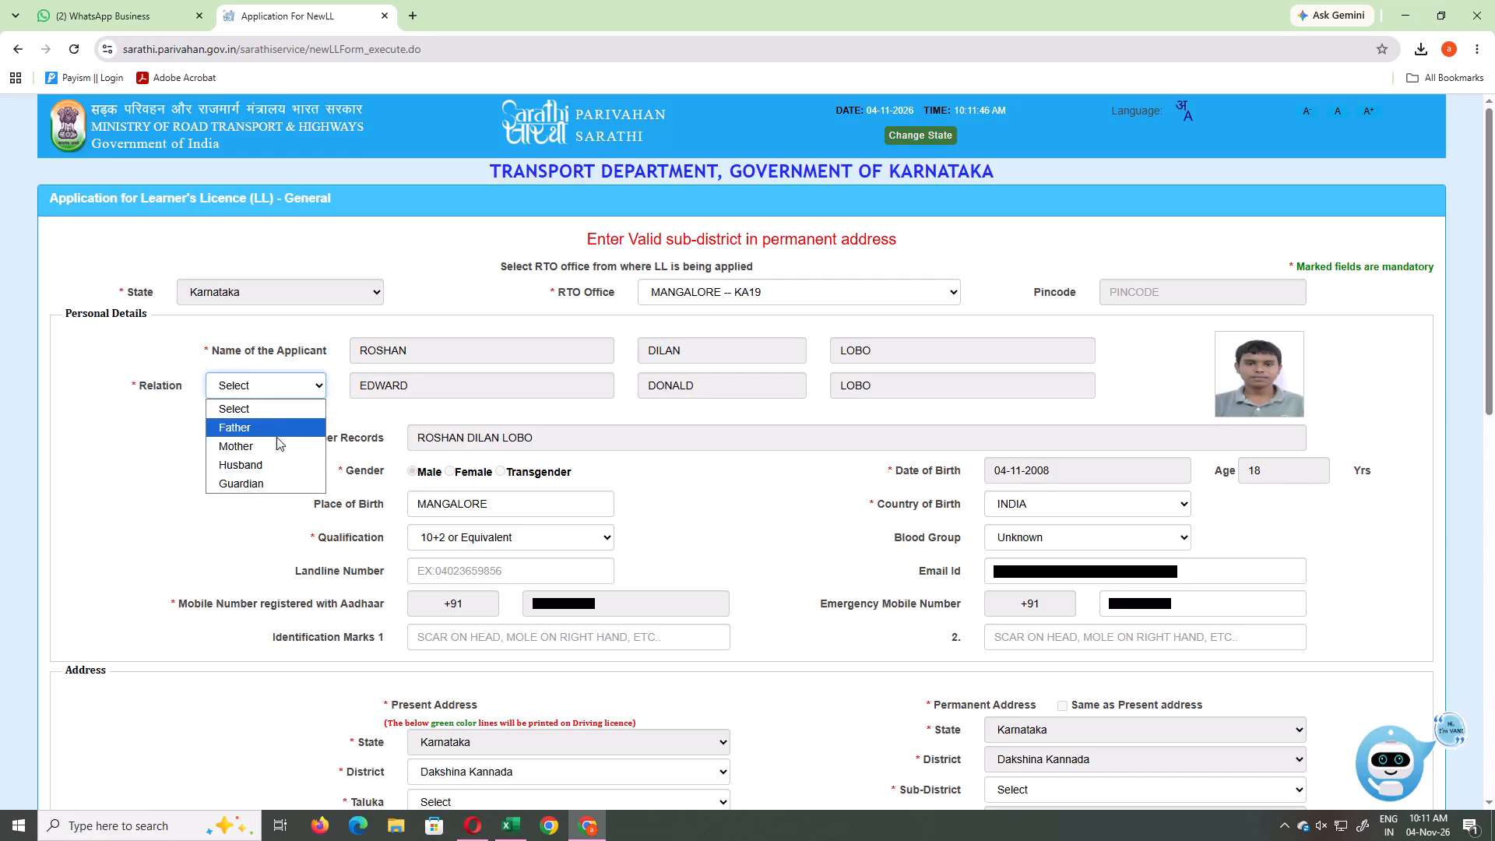
click(276, 432)
scroll(1092, 559, down, 1)
click(1078, 457)
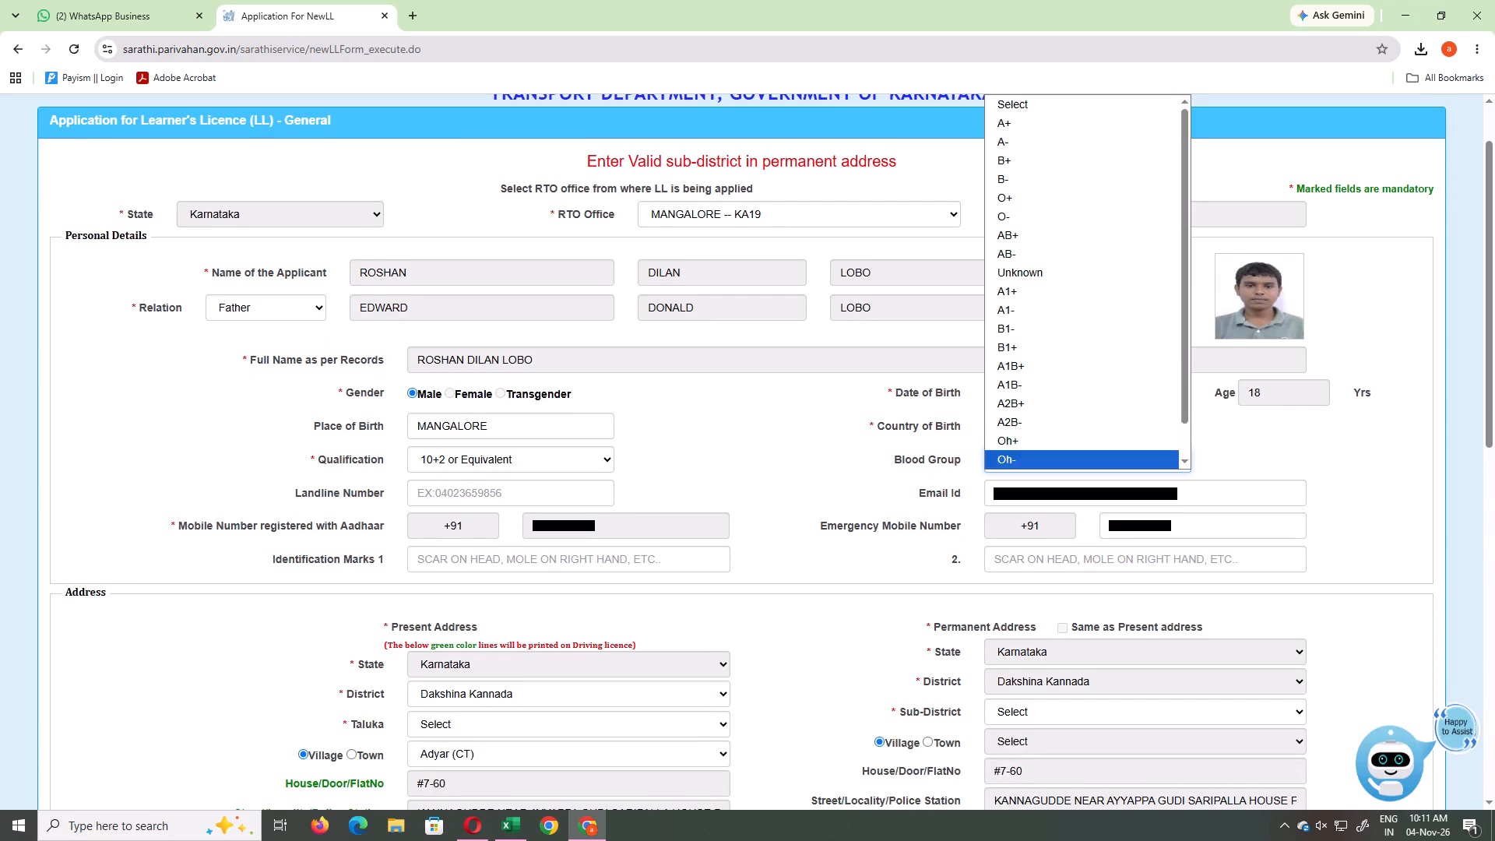
click(1037, 193)
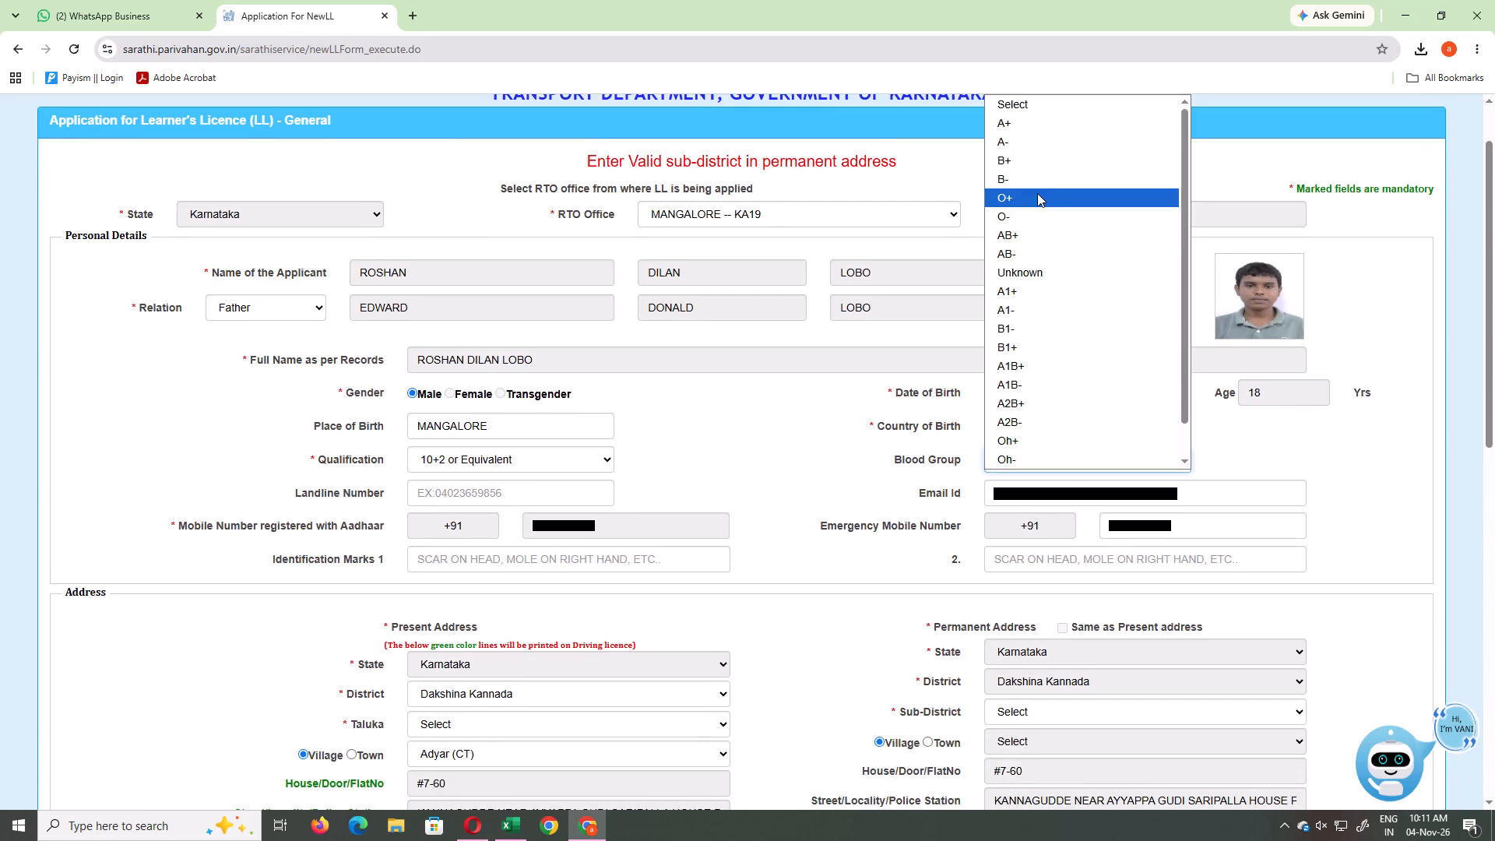
In the present address, set the taluka to Mangalore and the village to Adyar (CT).
scroll(1050, 373, down, 2)
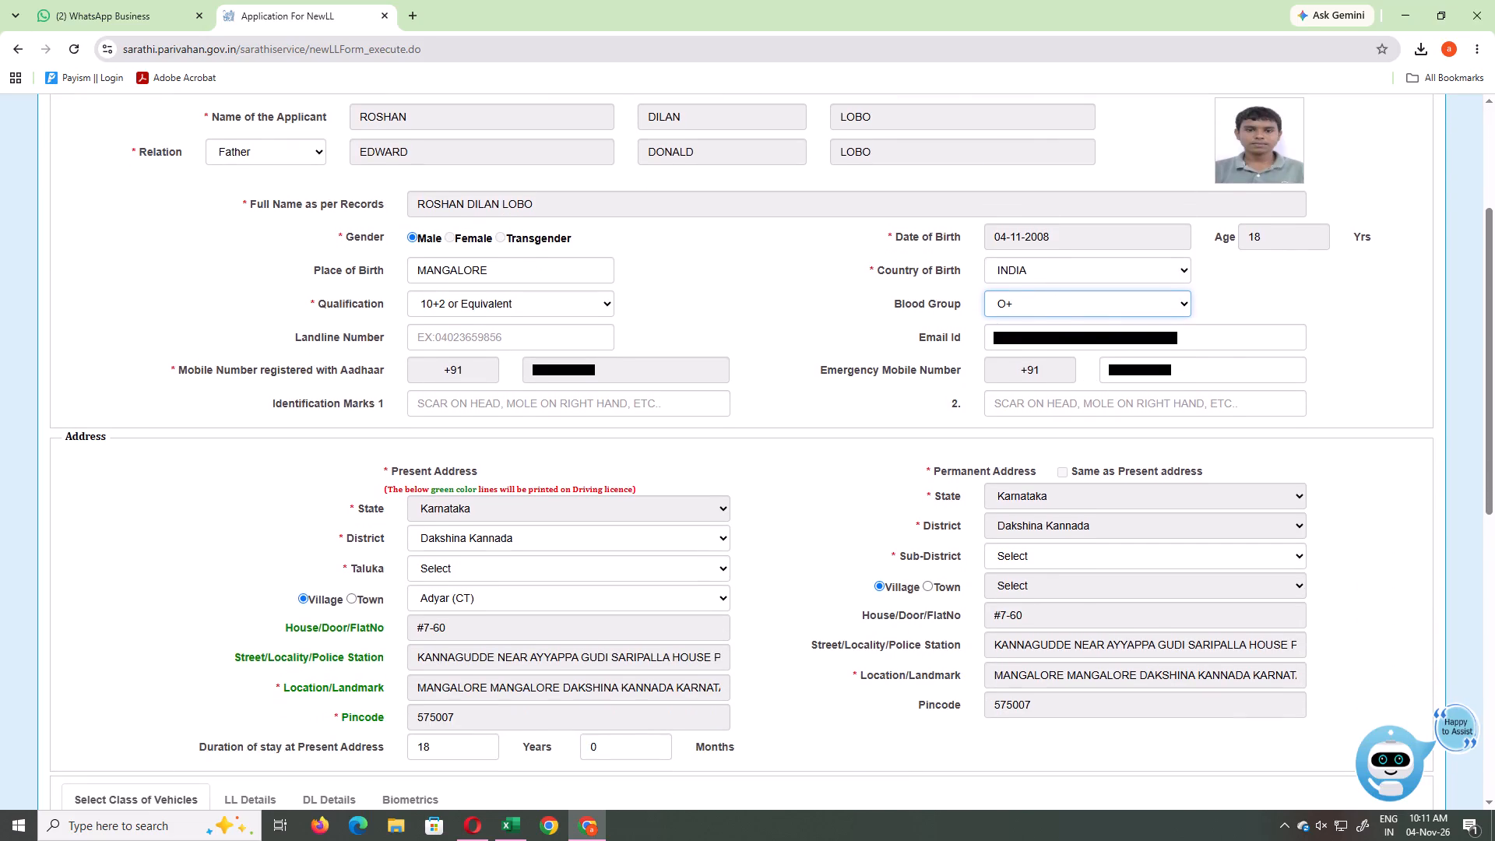
scroll(591, 416, down, 1)
click(520, 486)
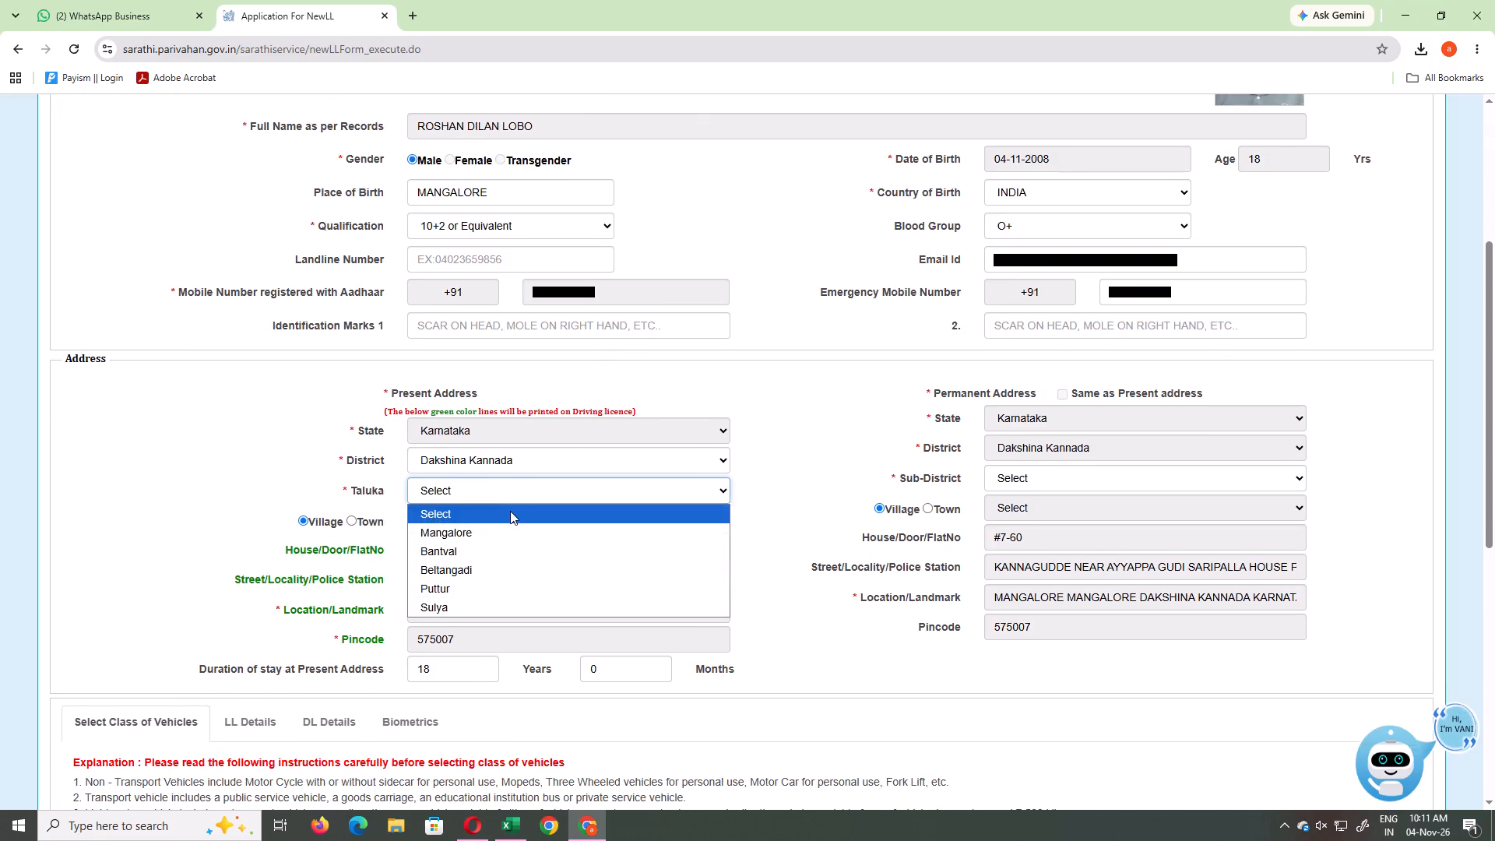
click(506, 525)
click(509, 520)
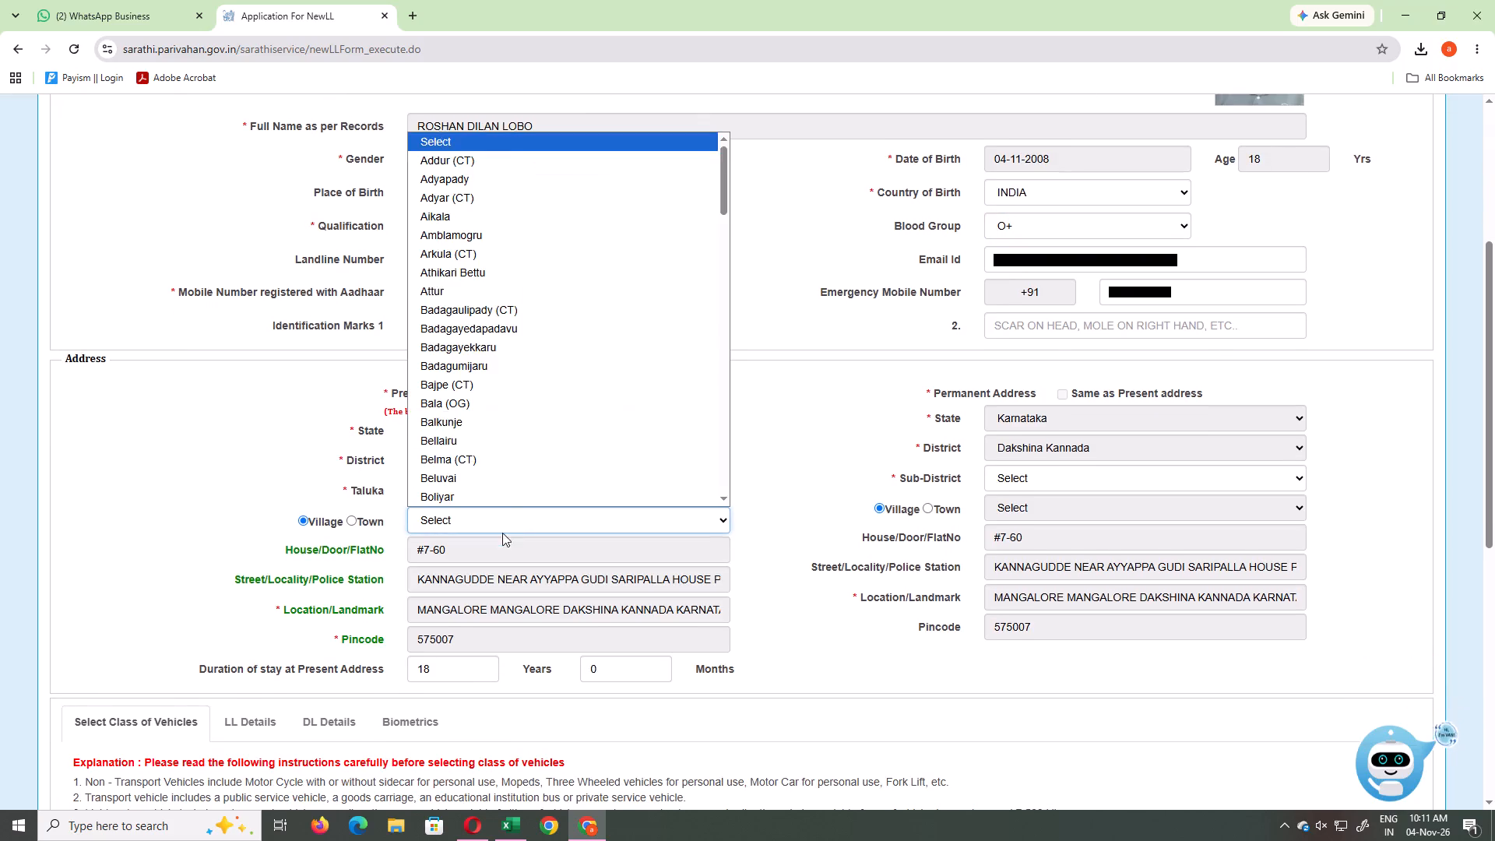
click(500, 203)
In the permanent address, set the sub-district to Mangalore.
click(1044, 475)
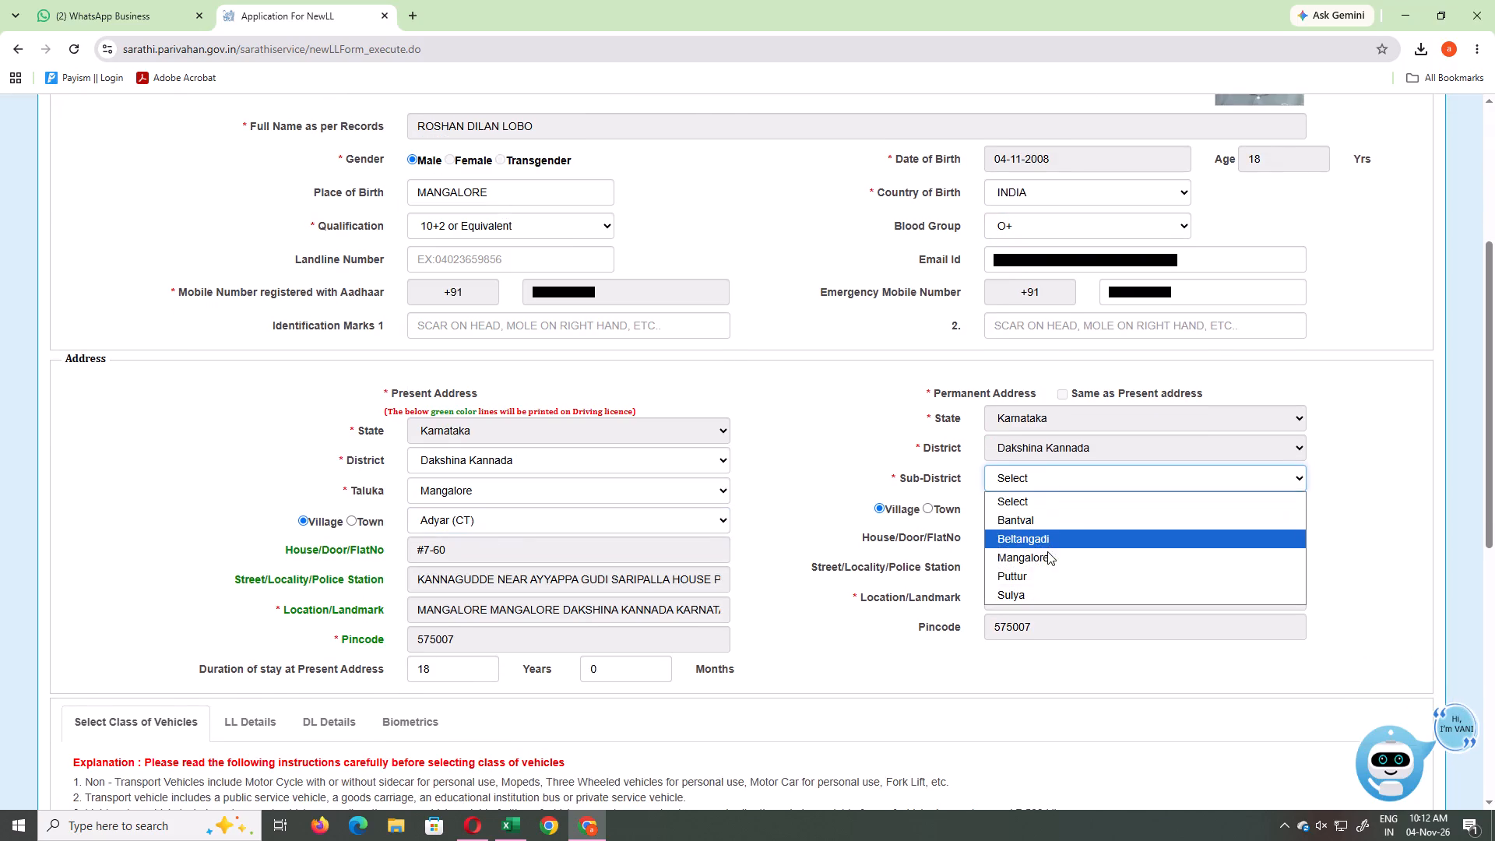
click(1044, 557)
Add Motor Cycle with Gear (Non Transport) (MCWG) and LIGHT MOTOR VEHICLE (LMV) to the selected classes of vehicles.
scroll(951, 516, down, 2)
scroll(604, 505, down, 2)
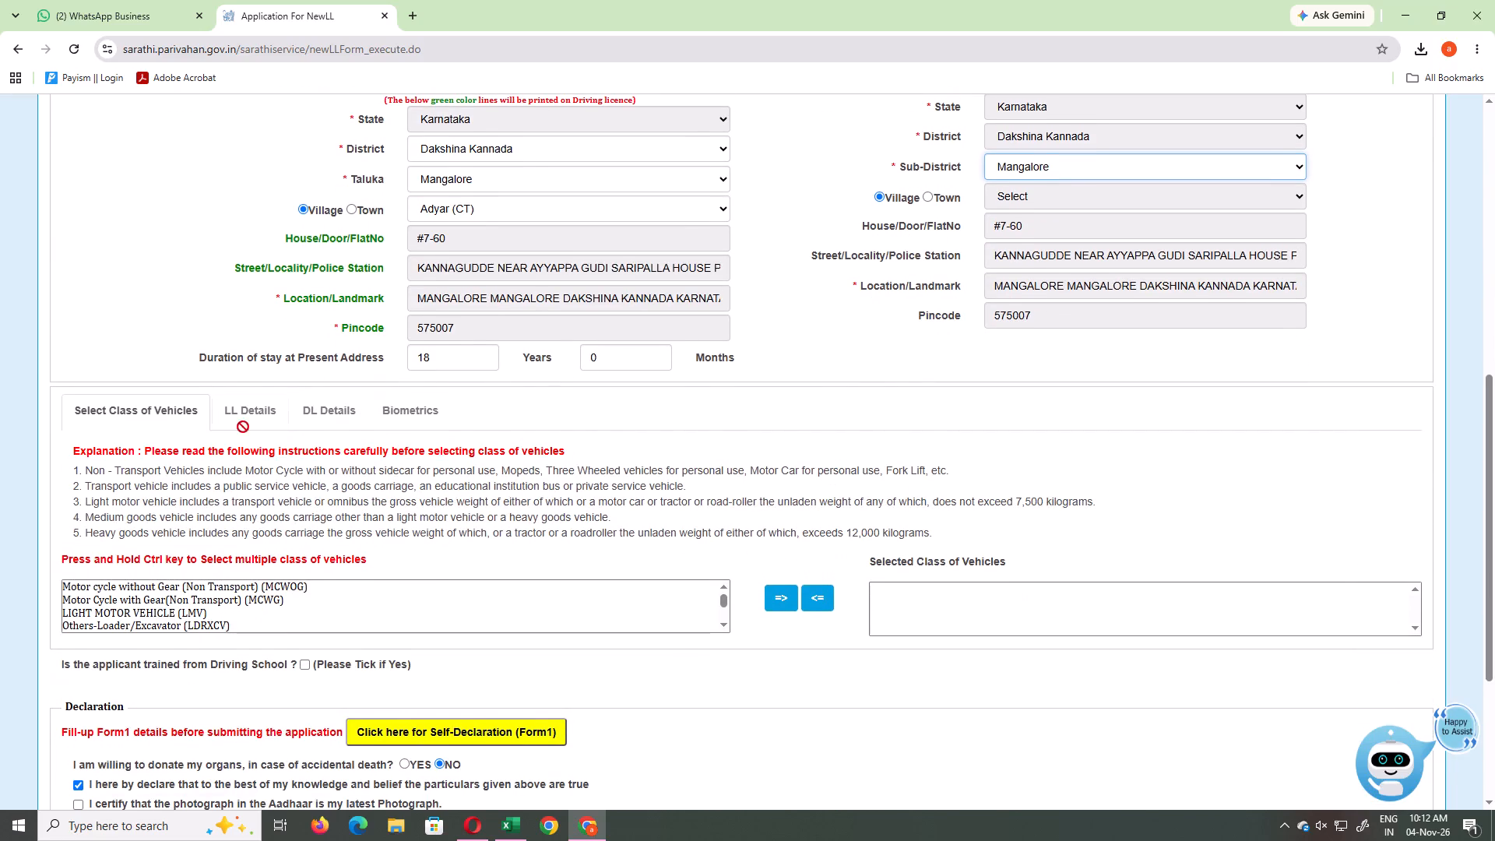
scroll(264, 468, down, 3)
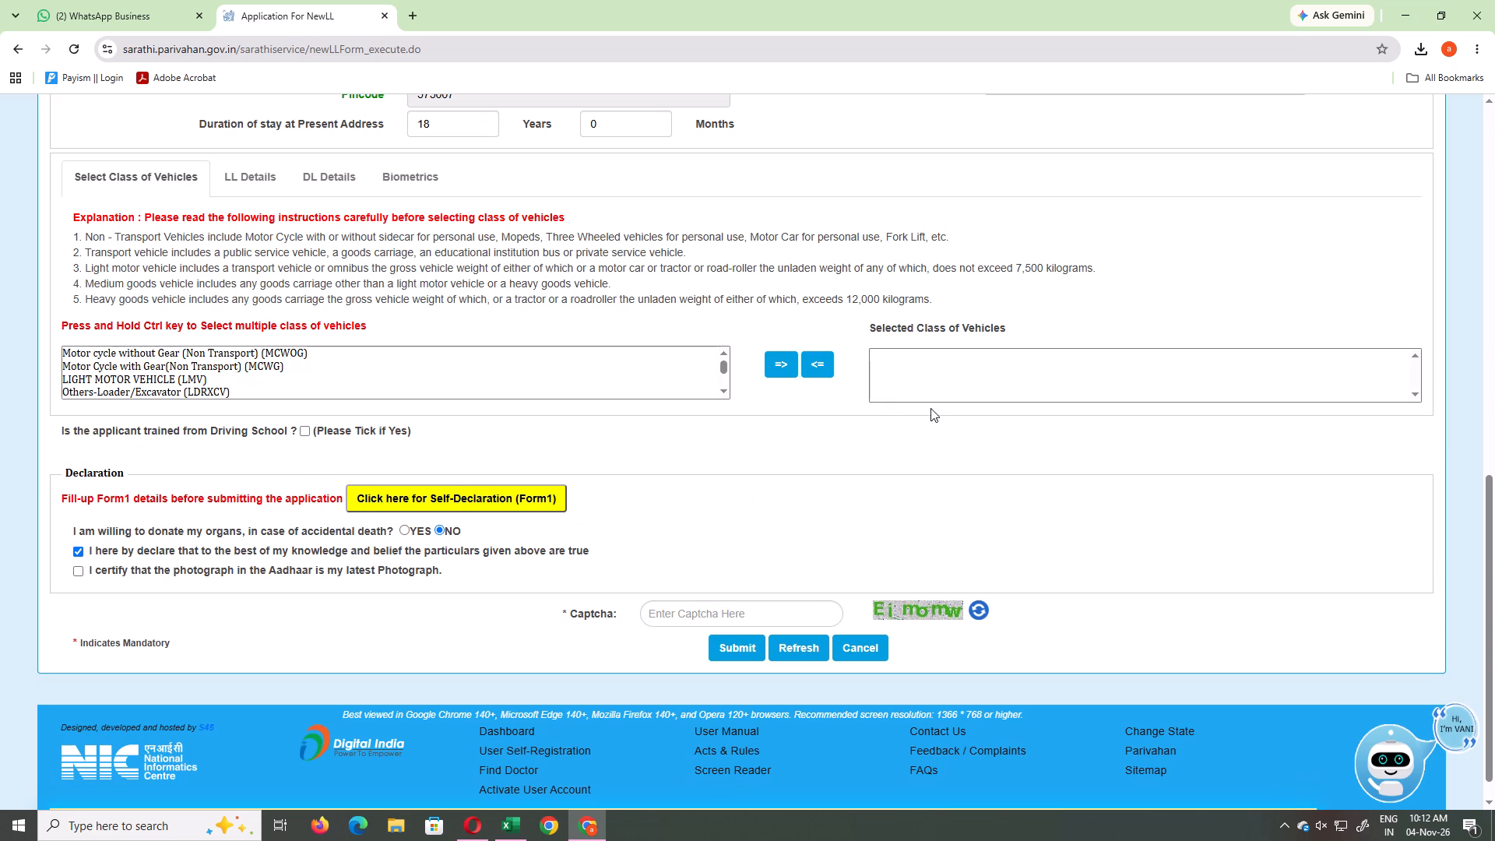
click(234, 364)
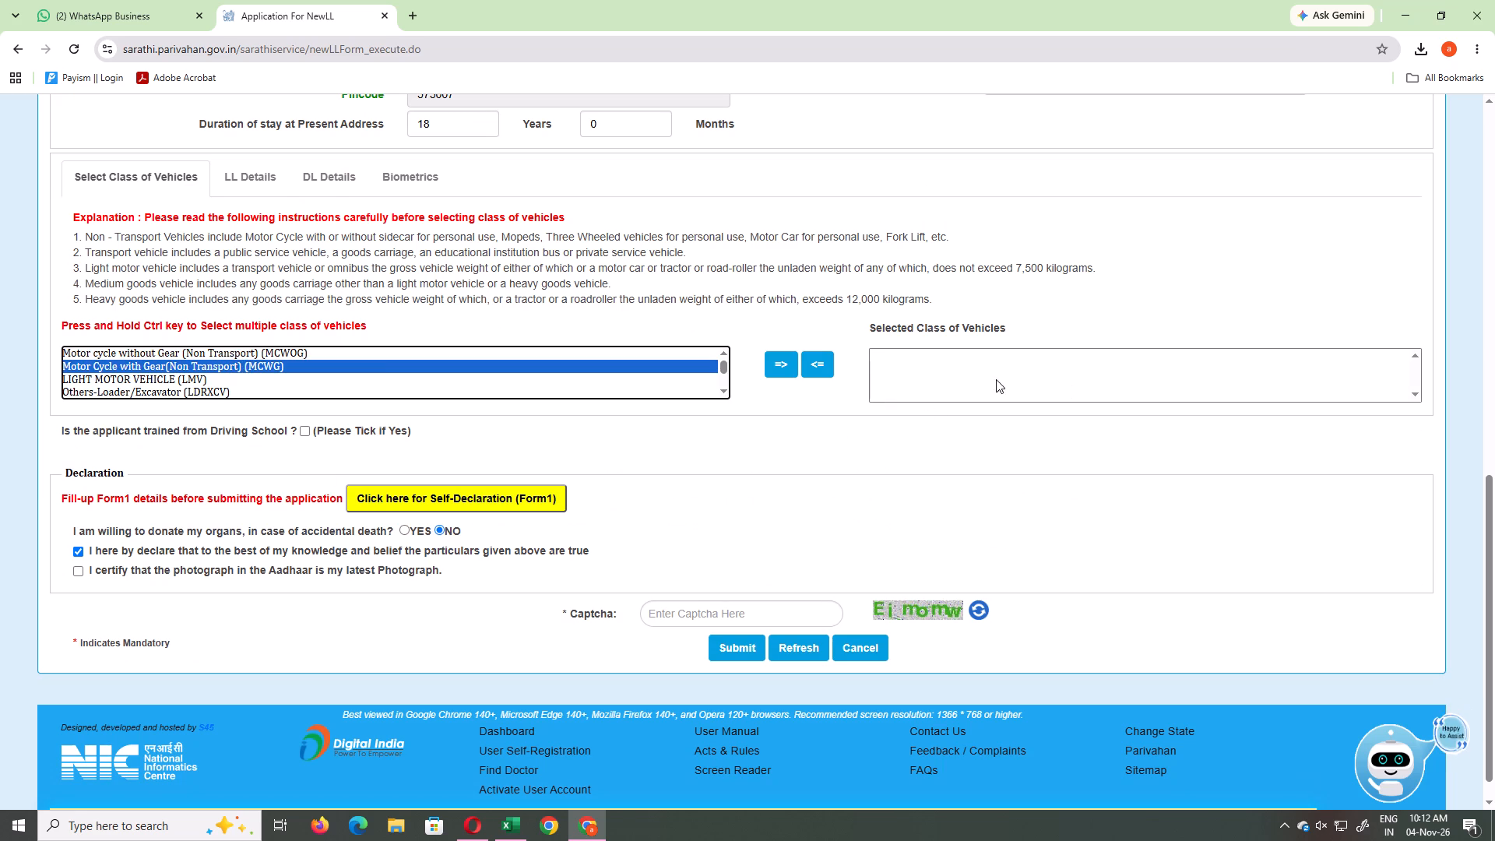
click(786, 366)
click(139, 364)
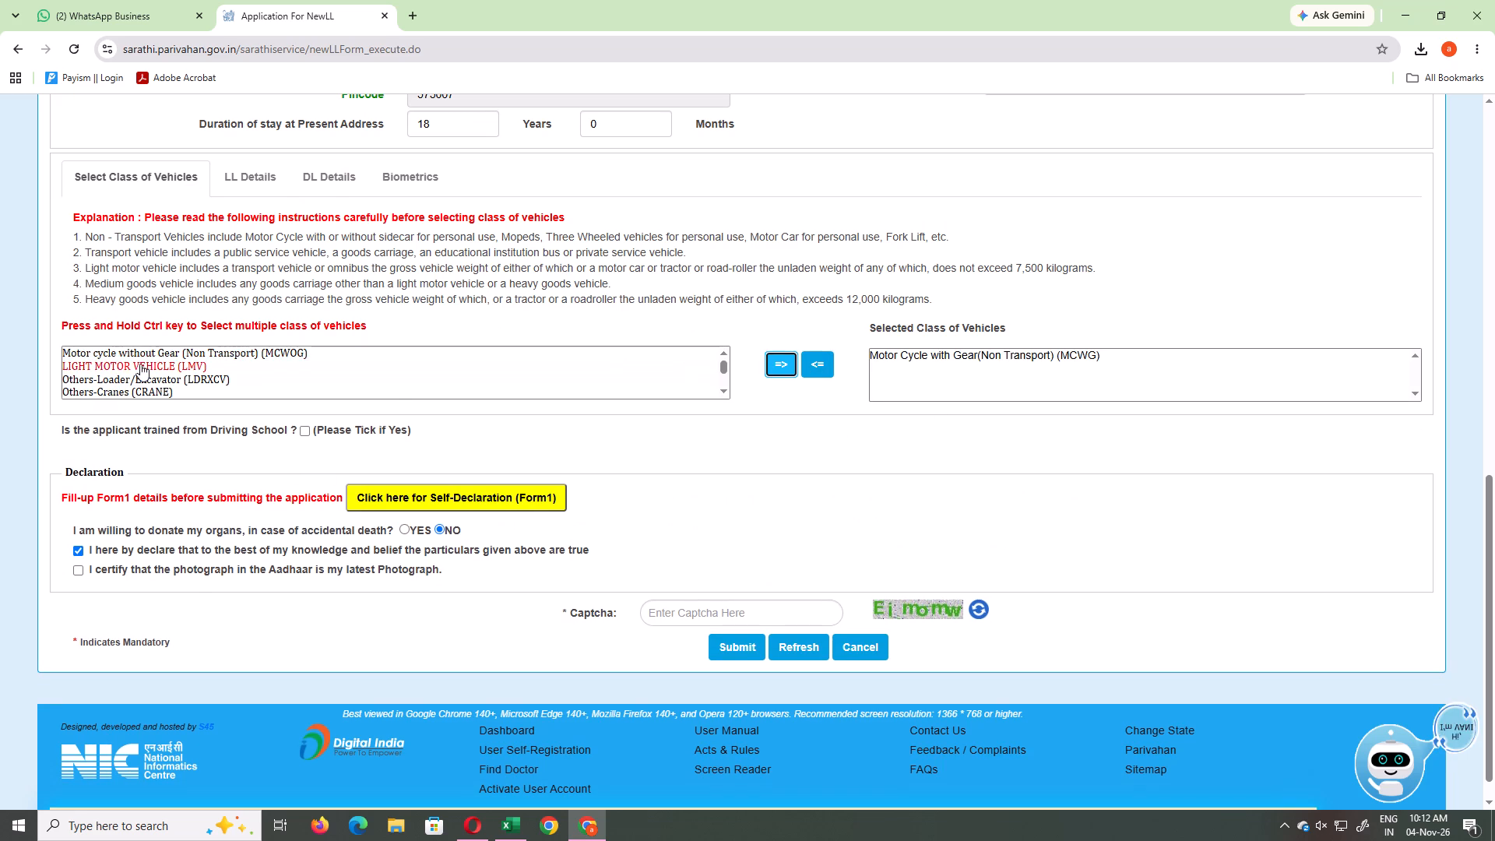
click(786, 363)
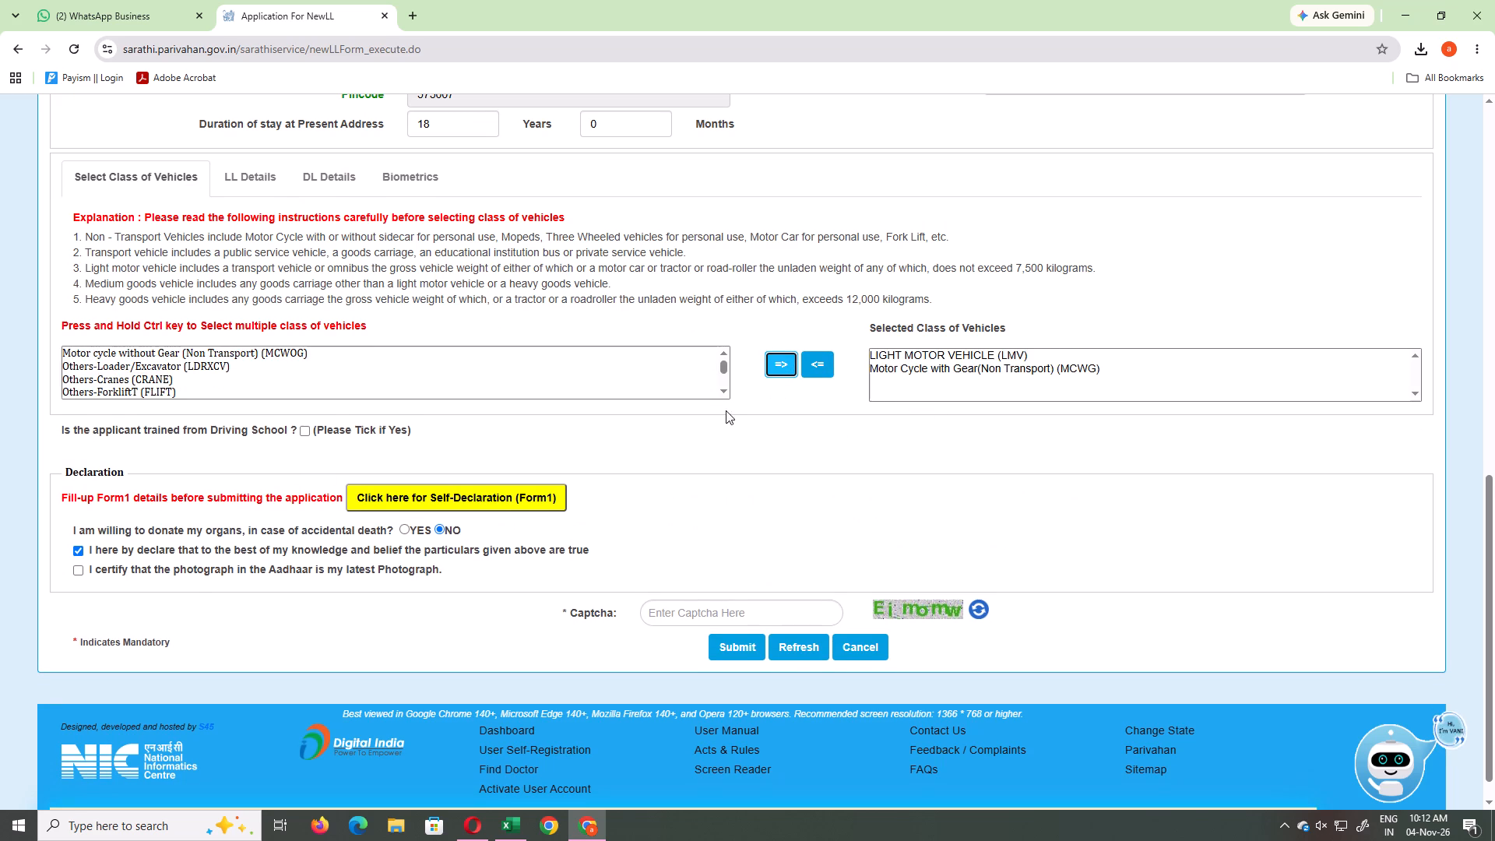
Certify that the Aadhaar photograph is the latest one and enter the captcha shown beside its field.
scroll(686, 414, down, 1)
click(80, 541)
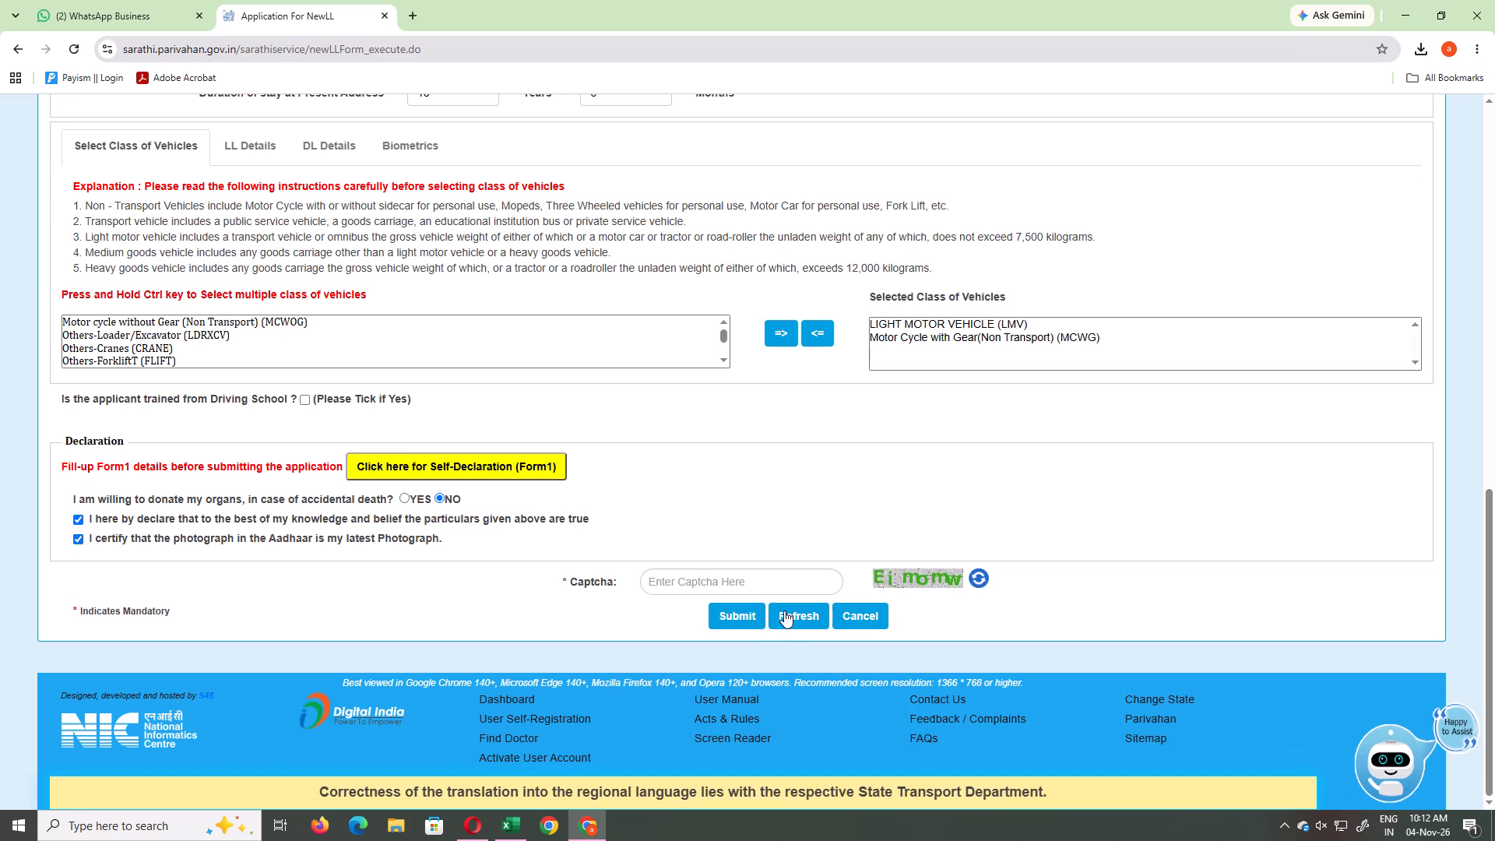
click(780, 582)
key(e)
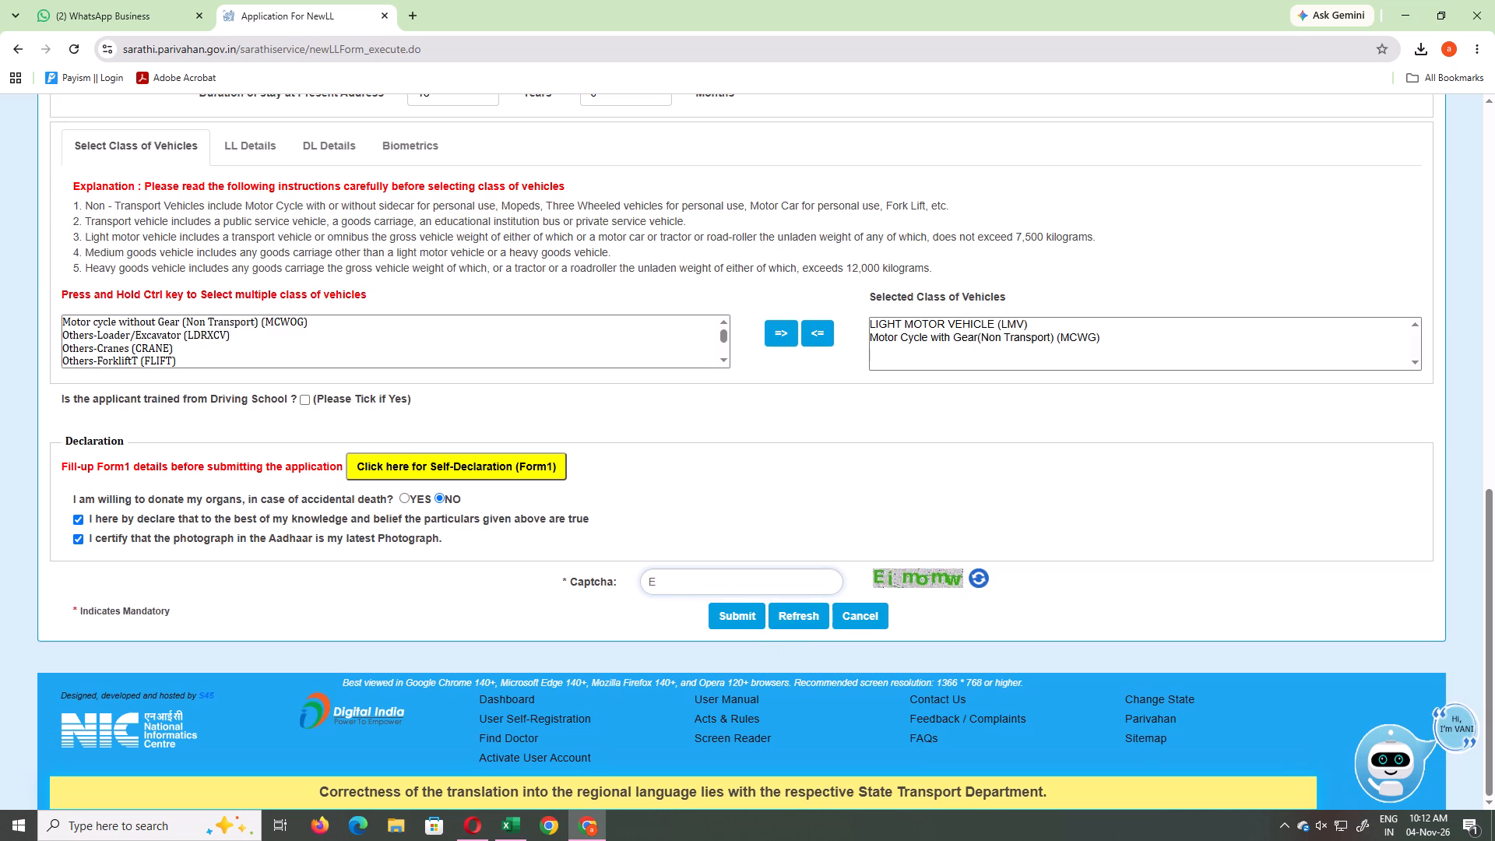
text(mo)
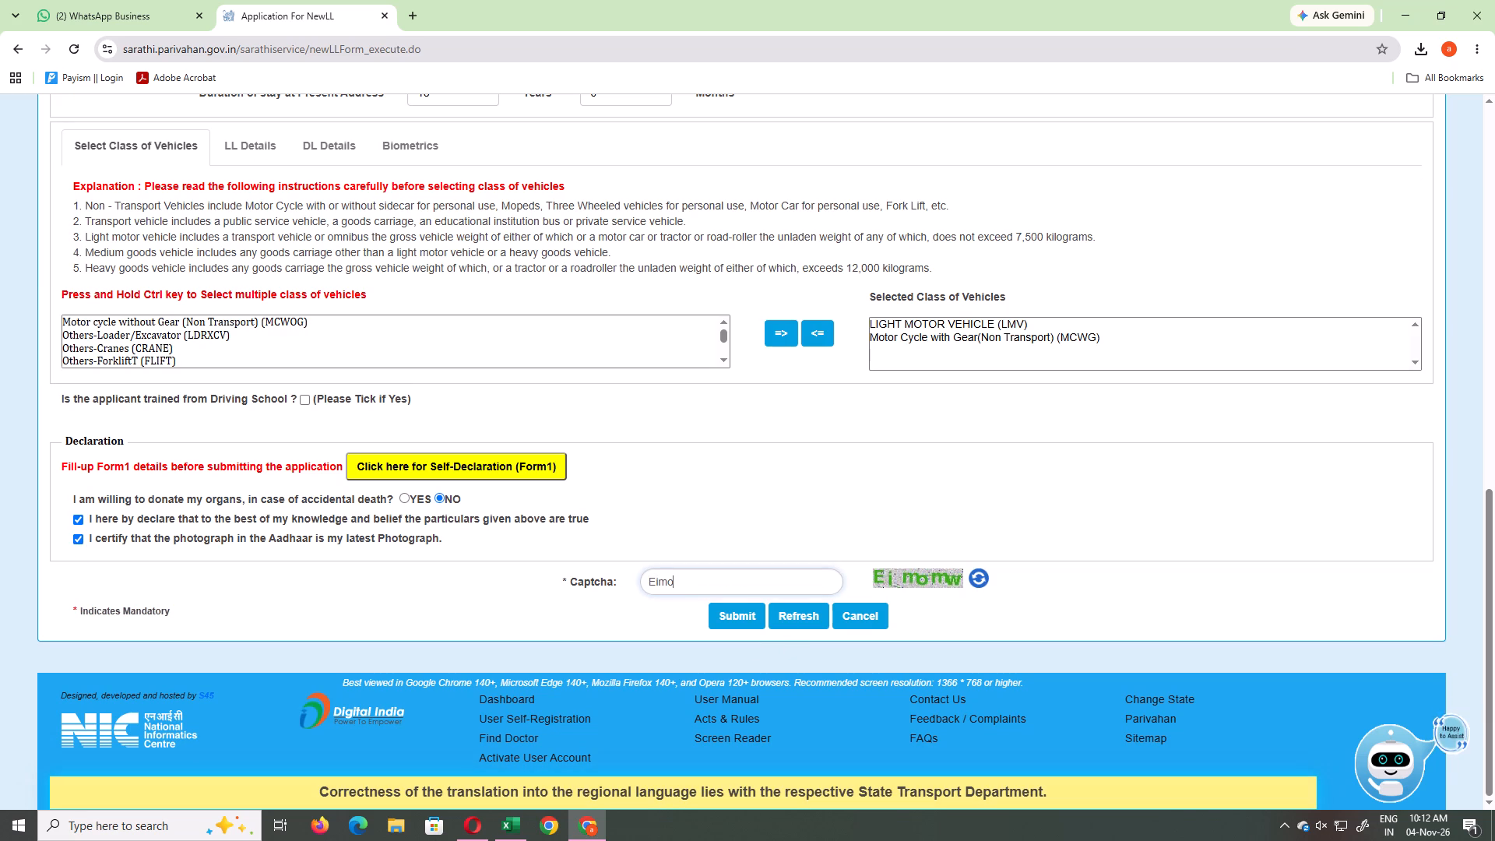
text(mw)
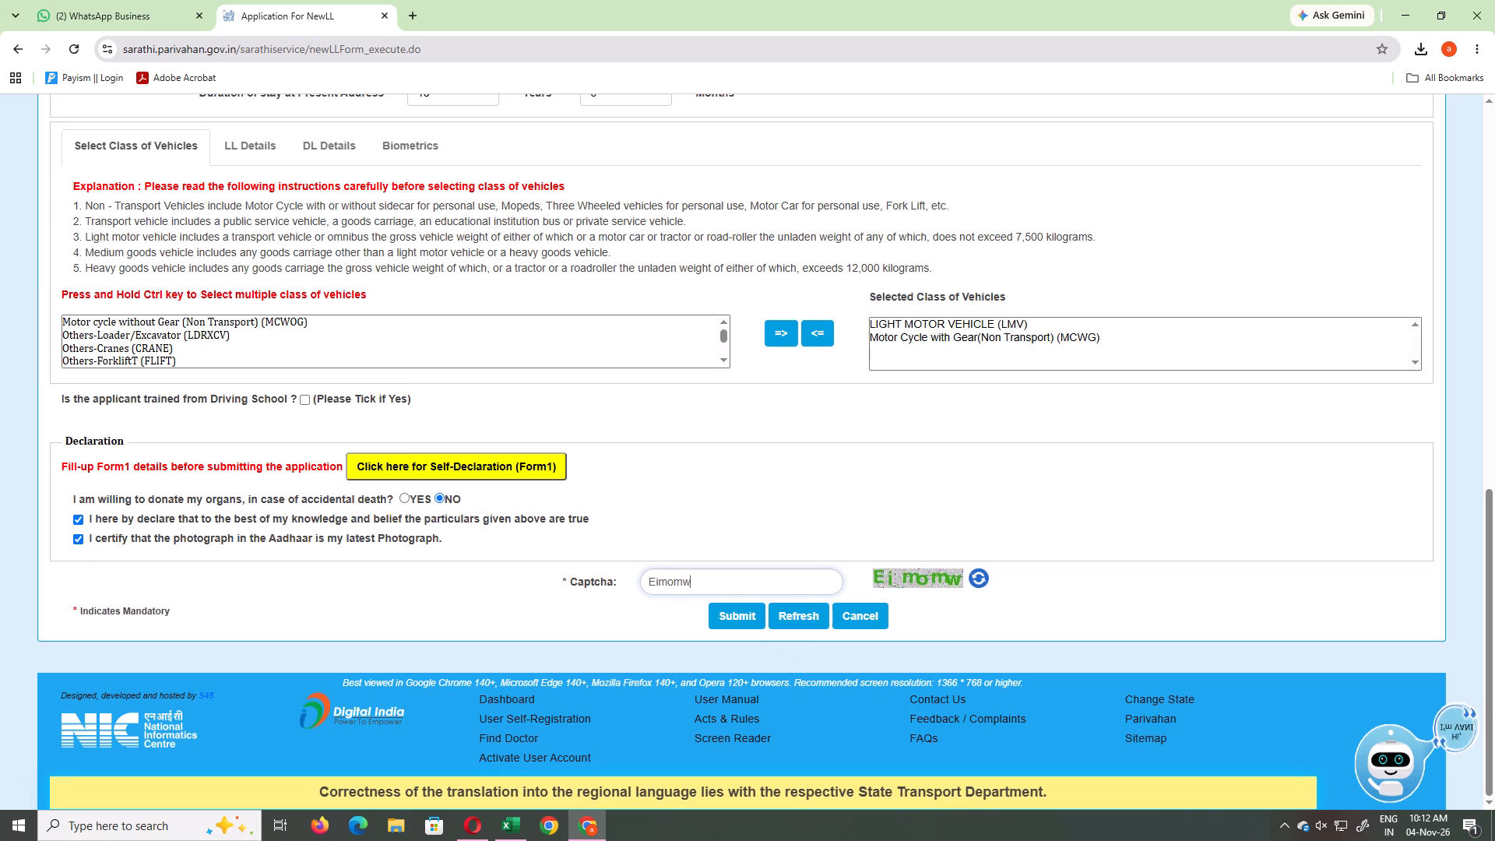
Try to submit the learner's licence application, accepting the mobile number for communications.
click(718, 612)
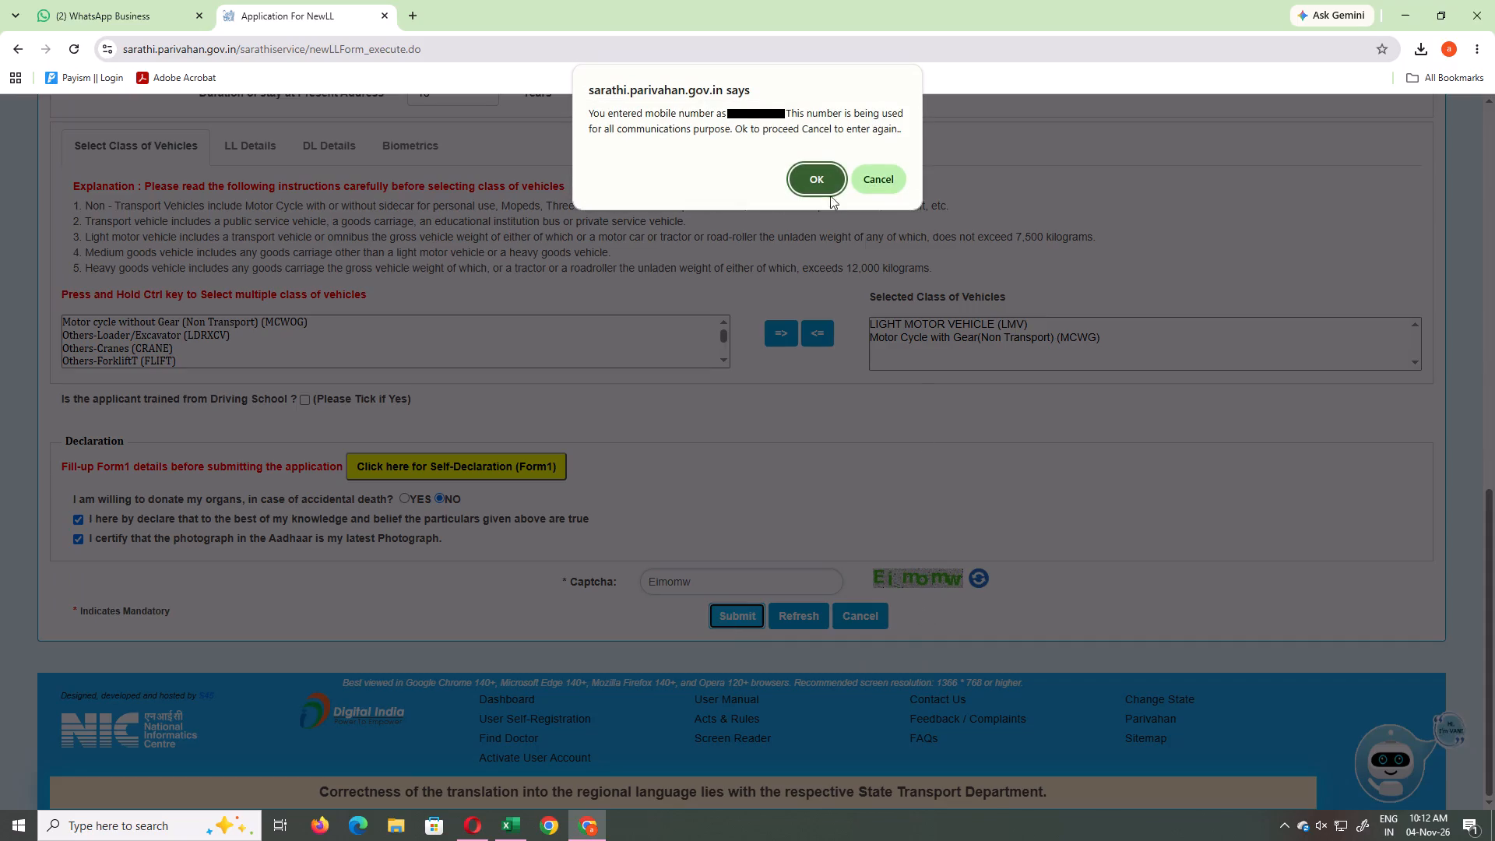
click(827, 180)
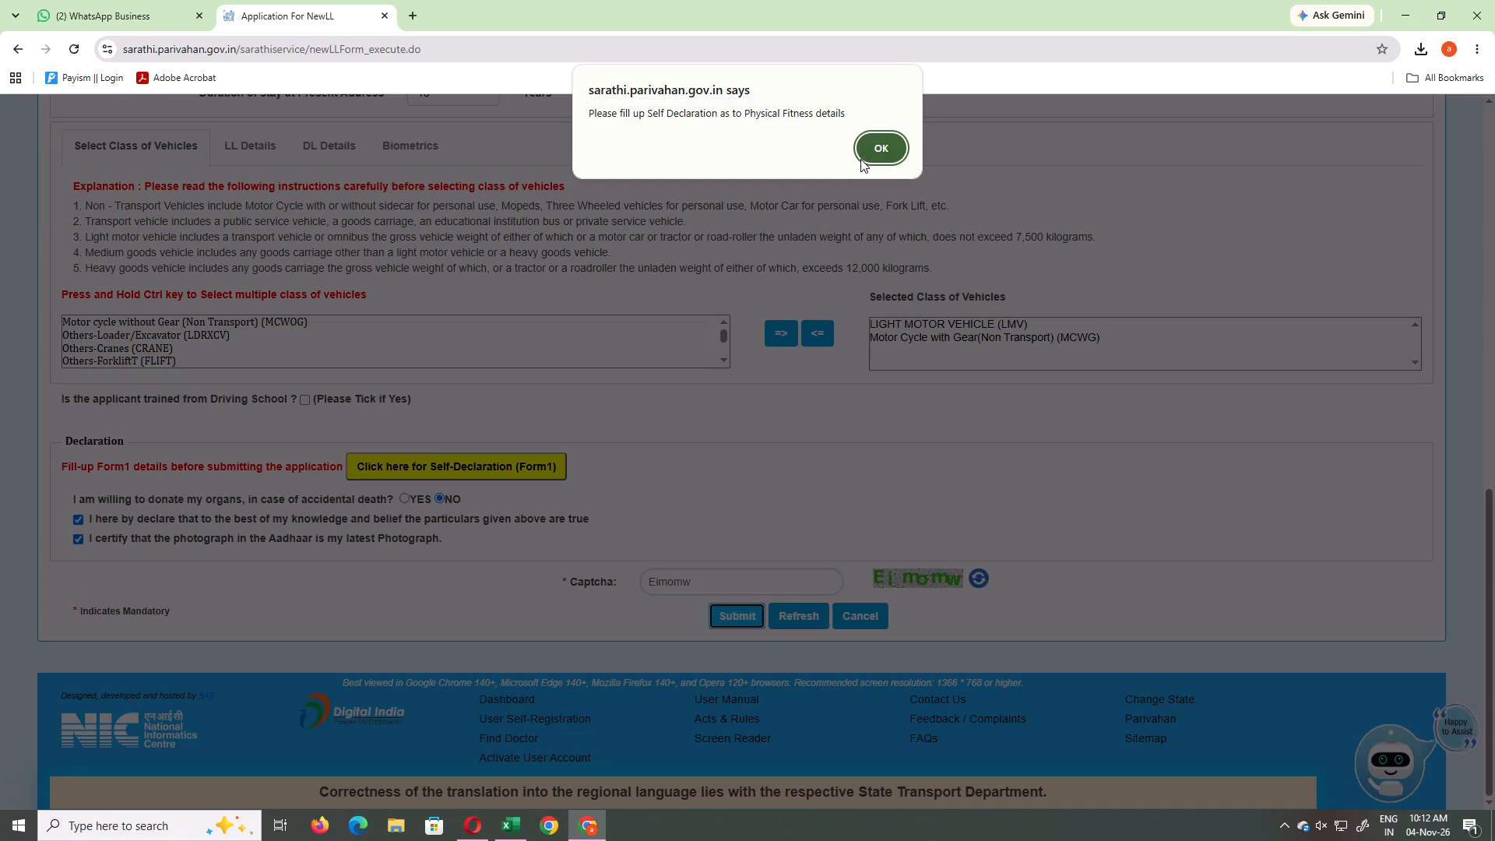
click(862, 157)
Open the Form1 physical fitness self-declaration and answer YES to question (b) and NO to questions (a), (c), (d), (e) and (f).
click(395, 472)
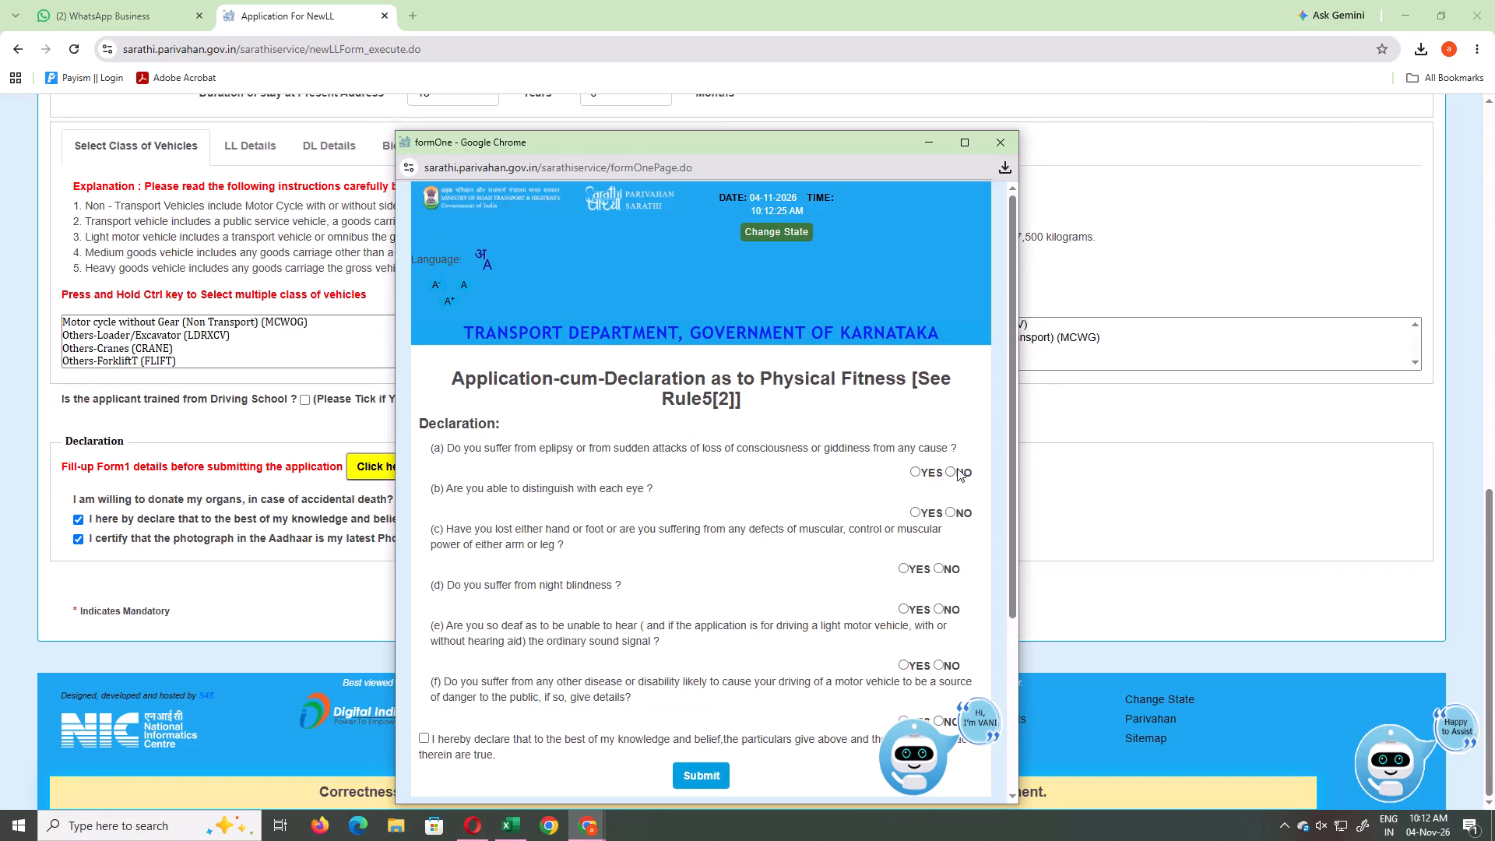
click(951, 463)
click(952, 468)
click(918, 512)
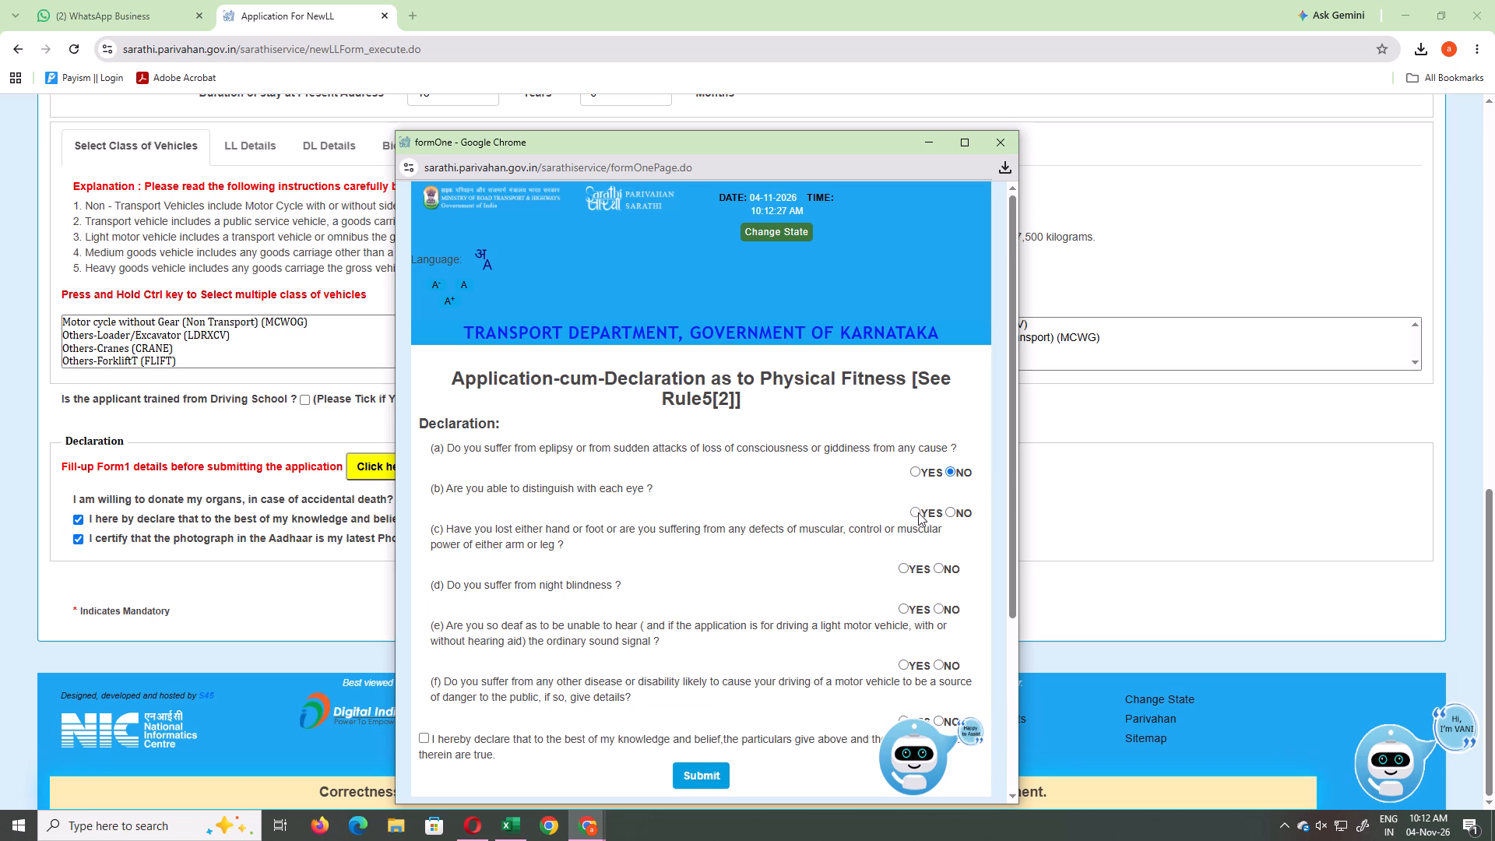
click(941, 566)
click(937, 600)
click(937, 611)
scroll(935, 609, down, 2)
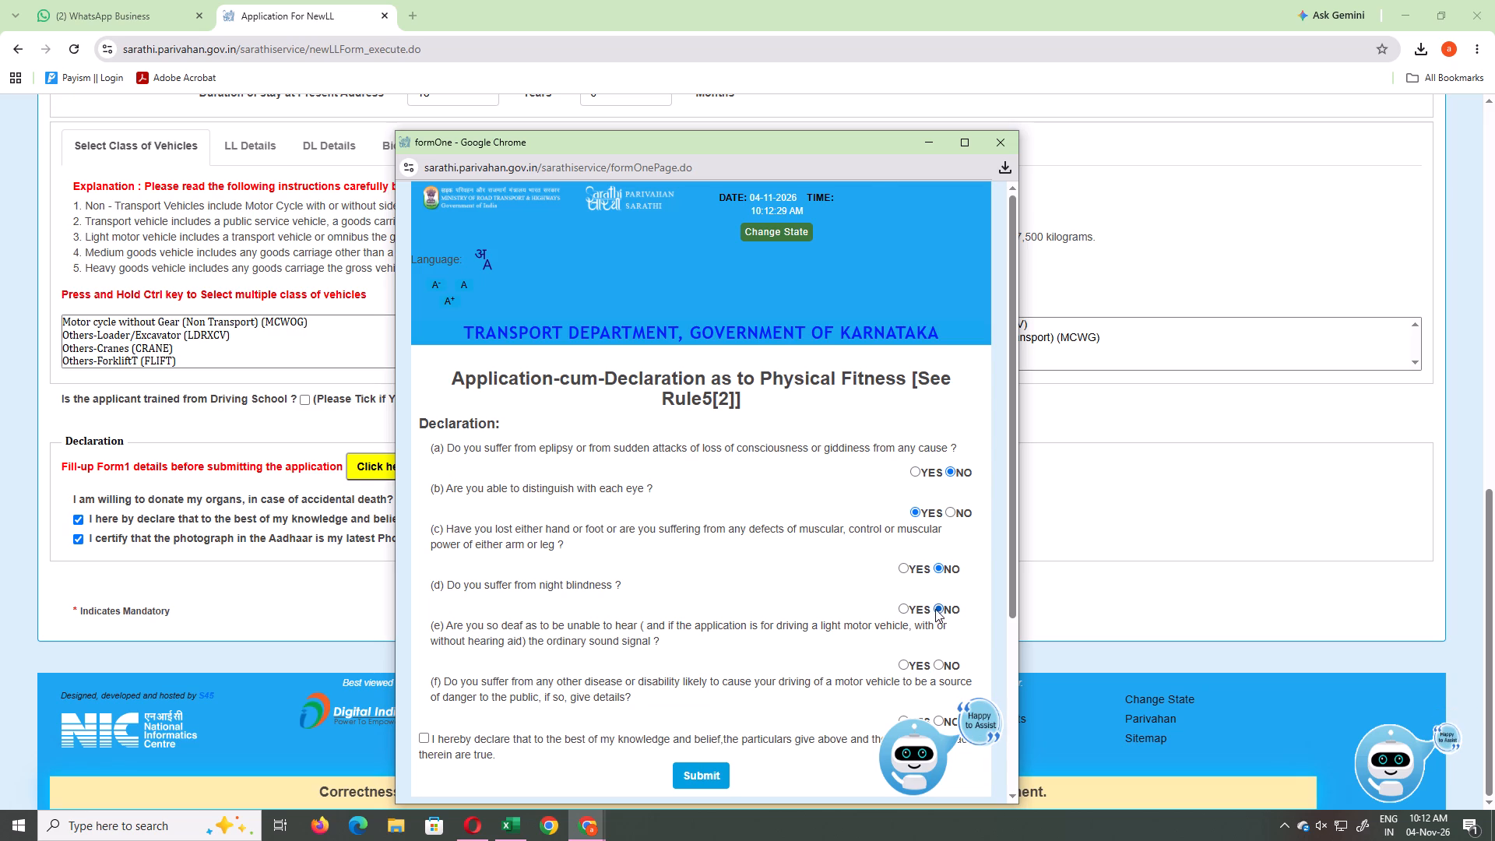
click(941, 507)
click(941, 565)
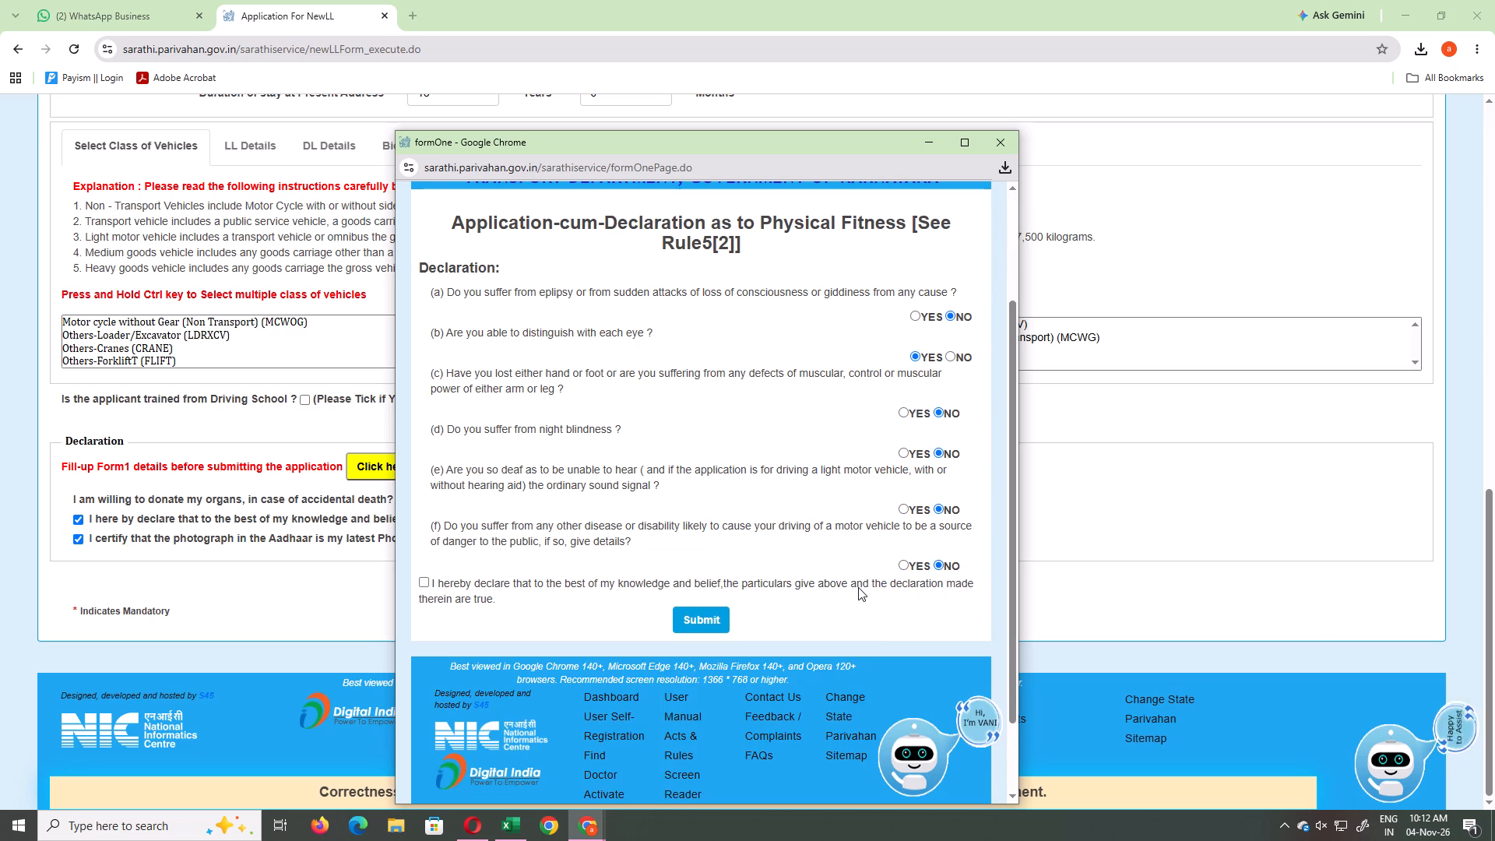
Declare the Form1 particulars true, submit the physical fitness self-declaration with confirmation, and return to the application.
click(721, 607)
click(839, 269)
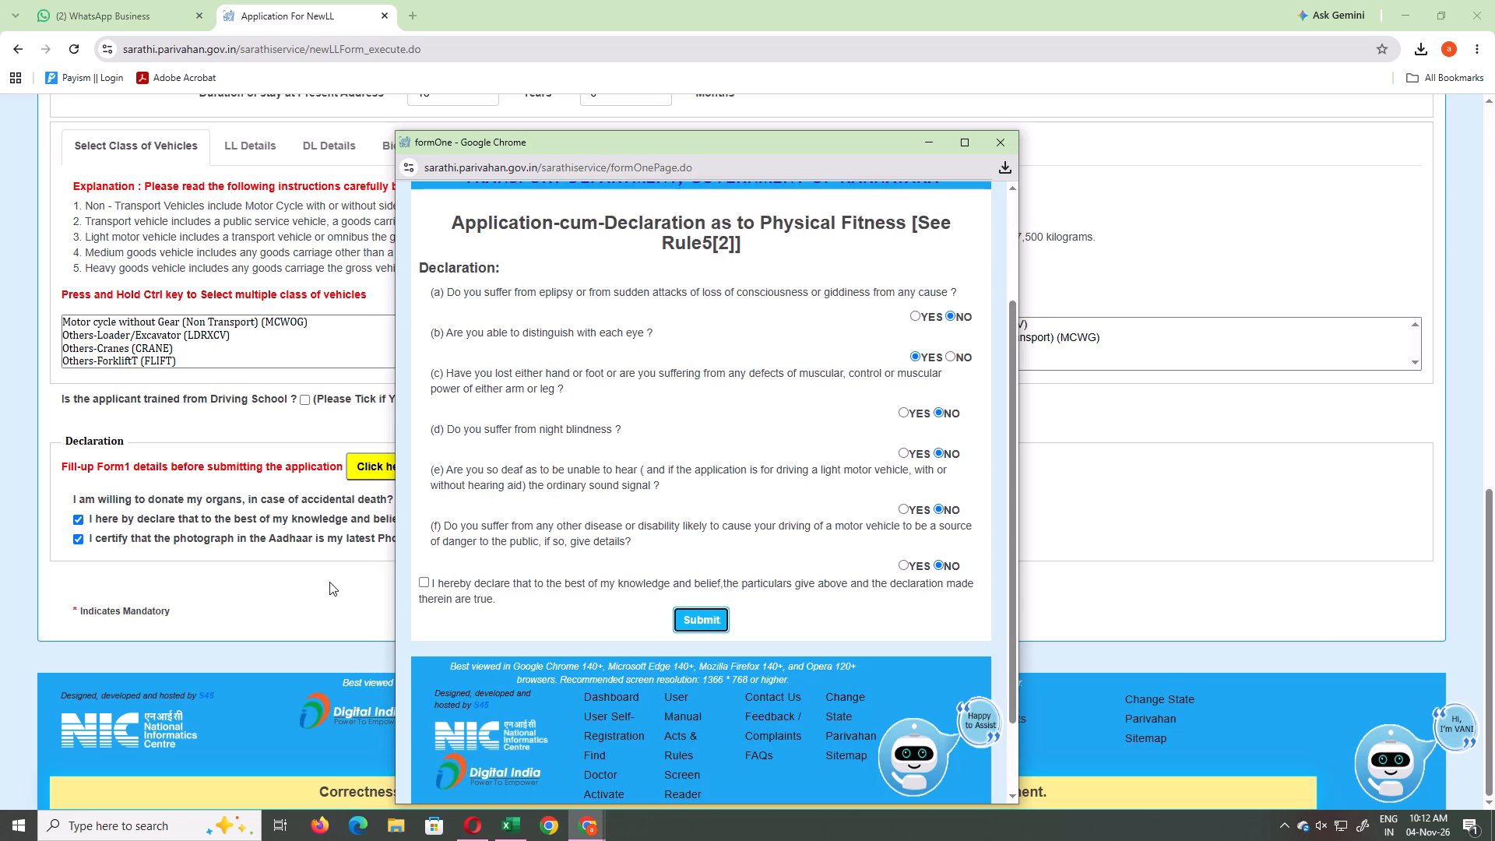
click(422, 582)
click(695, 621)
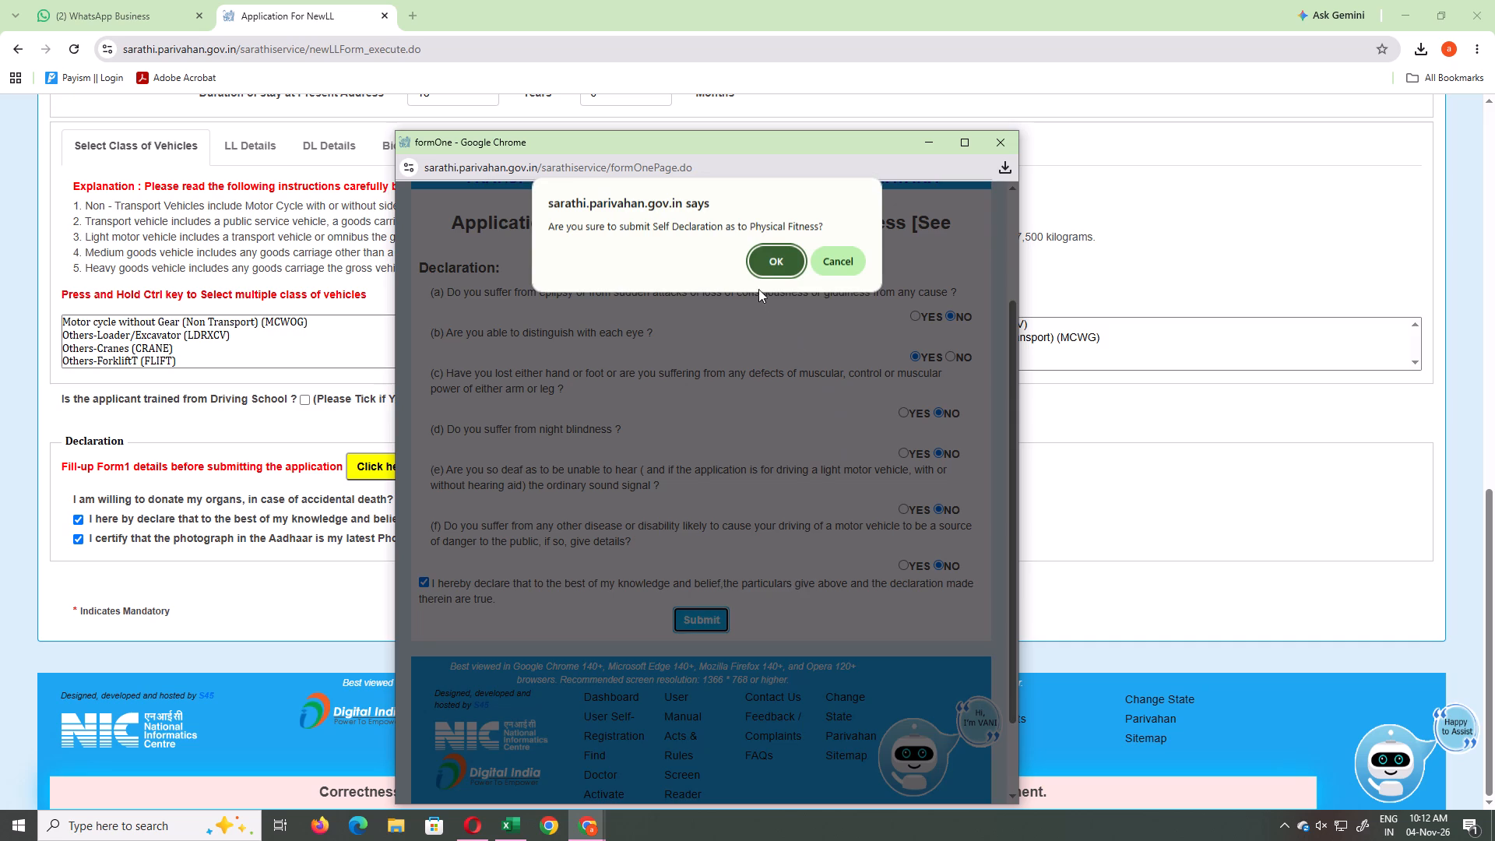
click(772, 262)
click(722, 399)
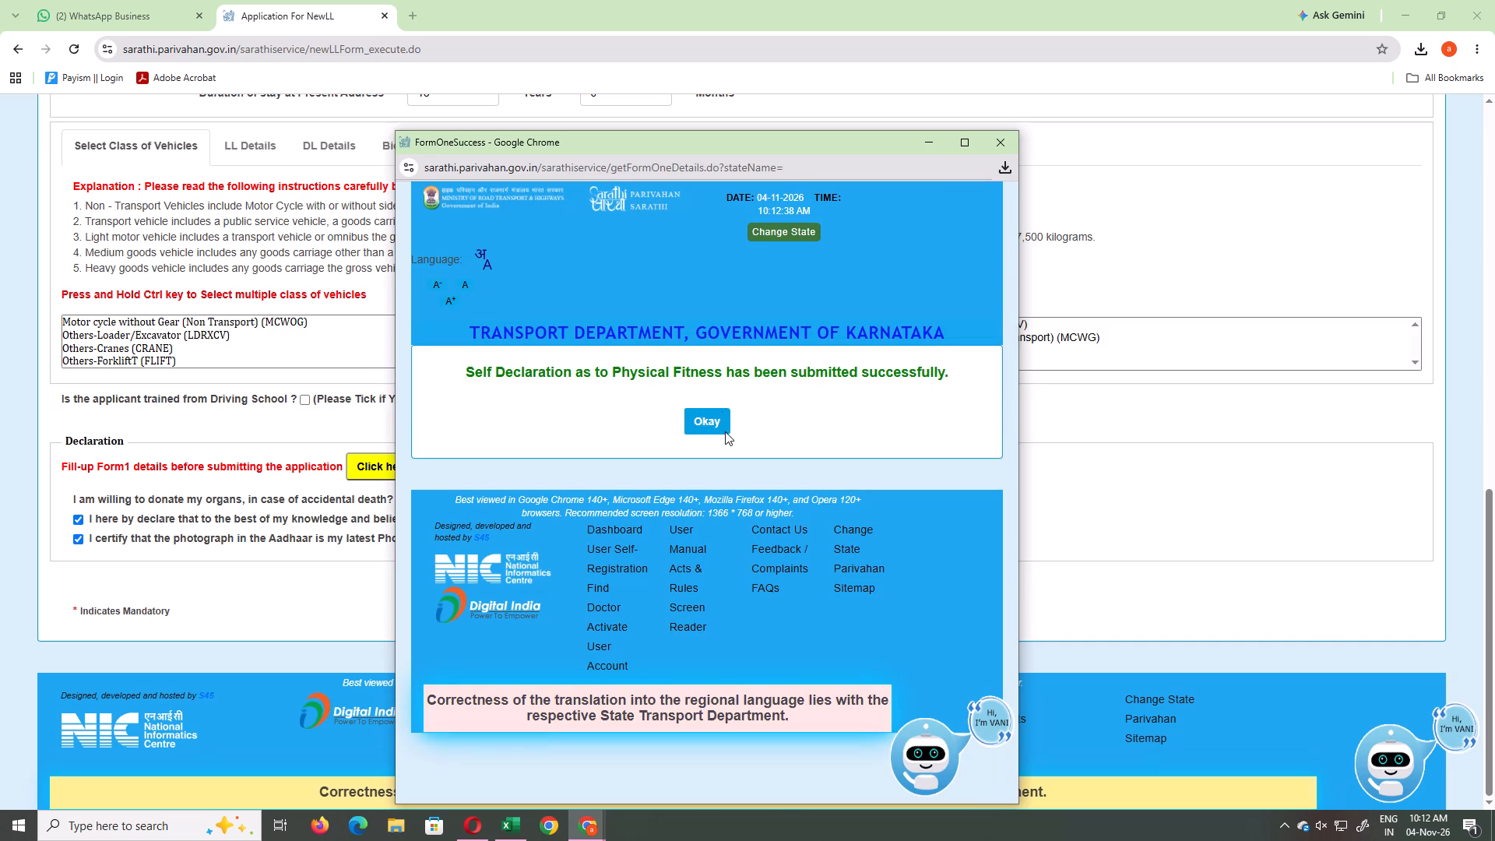
click(715, 424)
Submit the learner's licence application with the completed self-declaration.
click(734, 613)
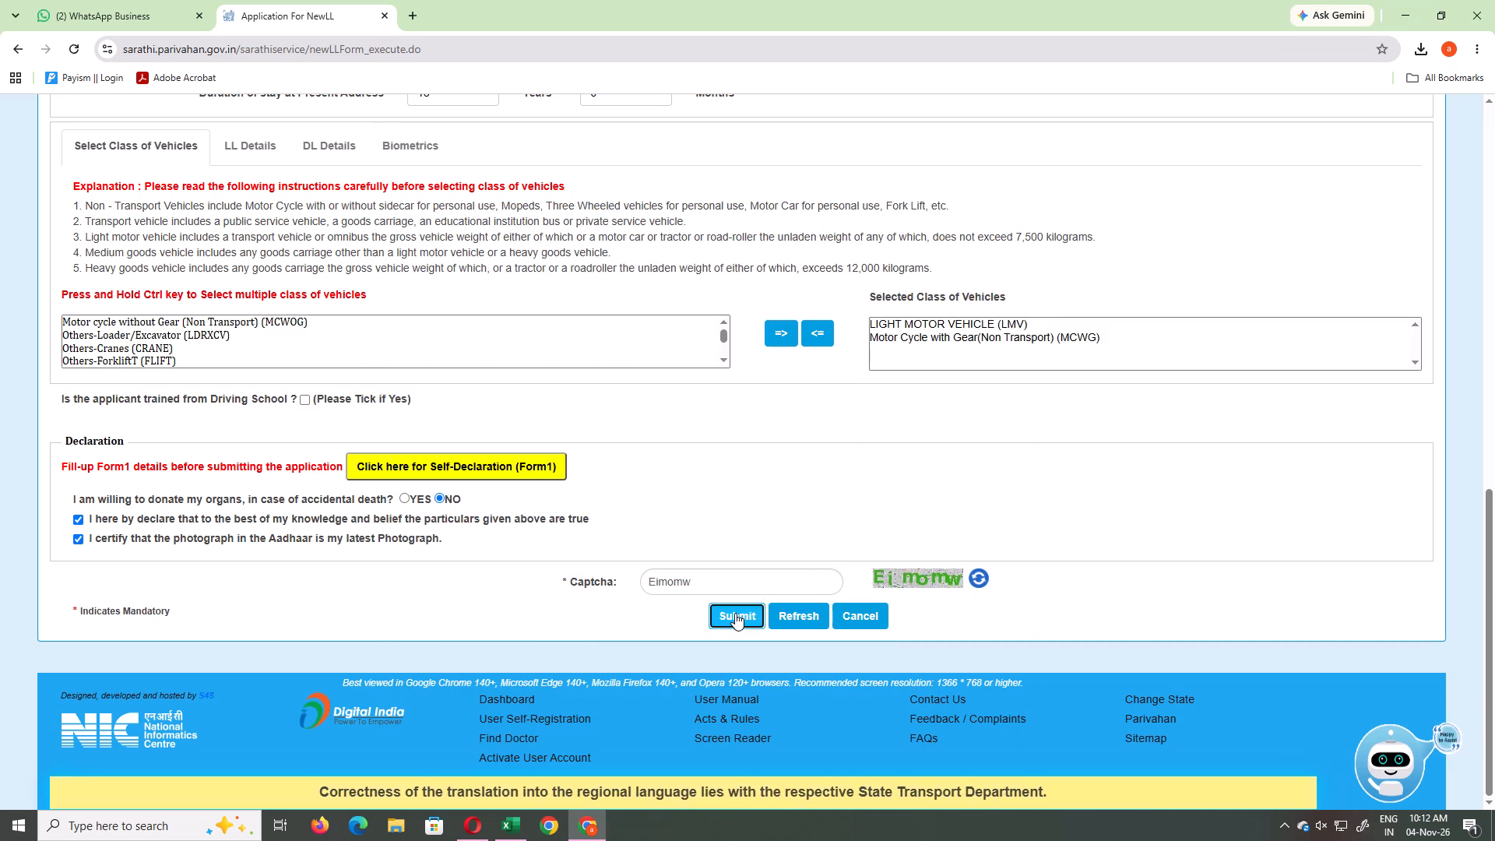
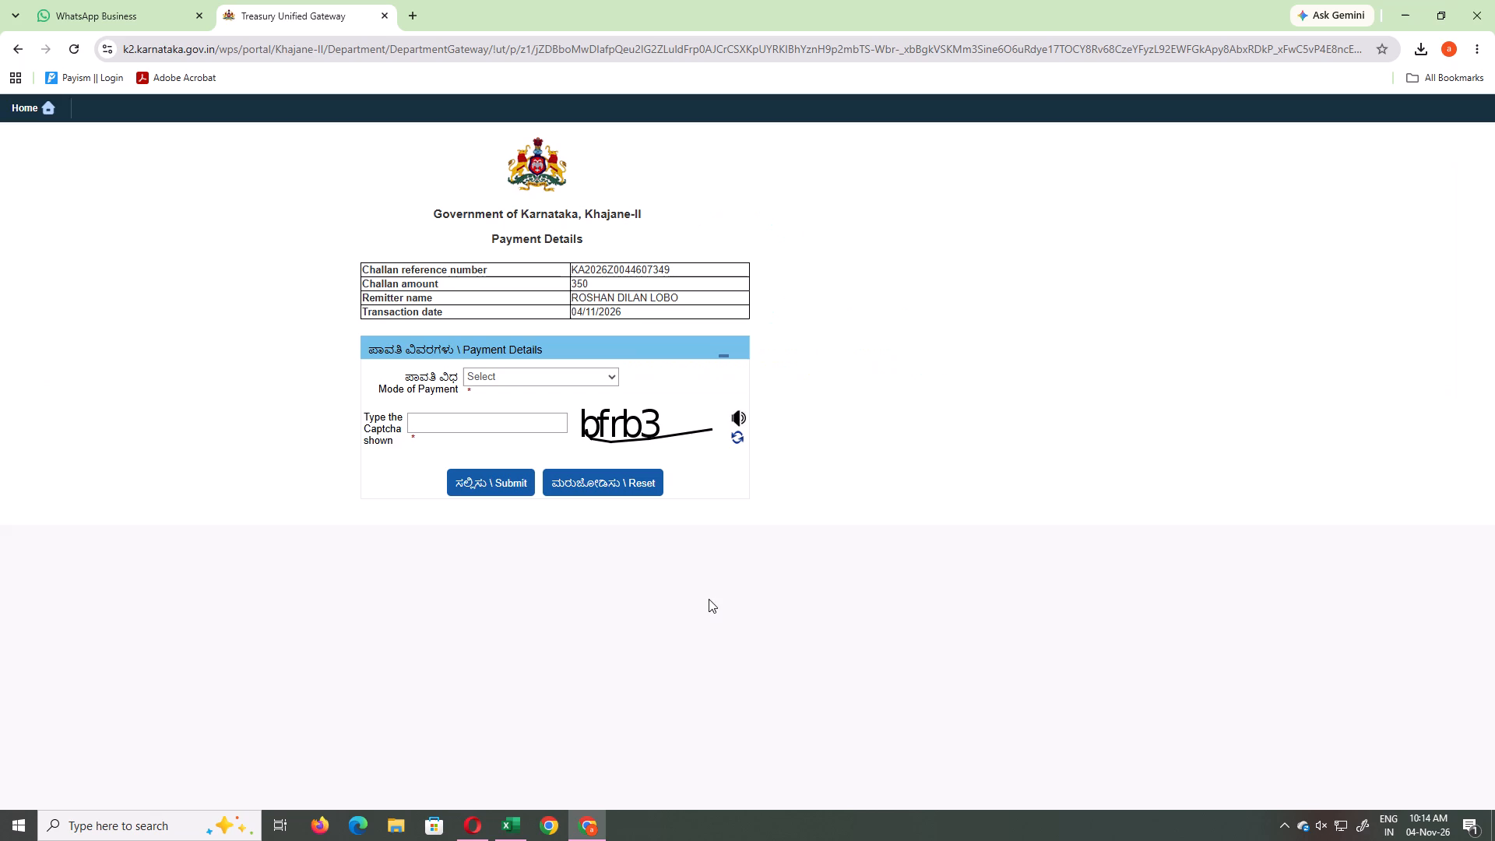
Set the challan's mode of payment to UPI with ICICI e-Pay as the aggregator.
click(559, 376)
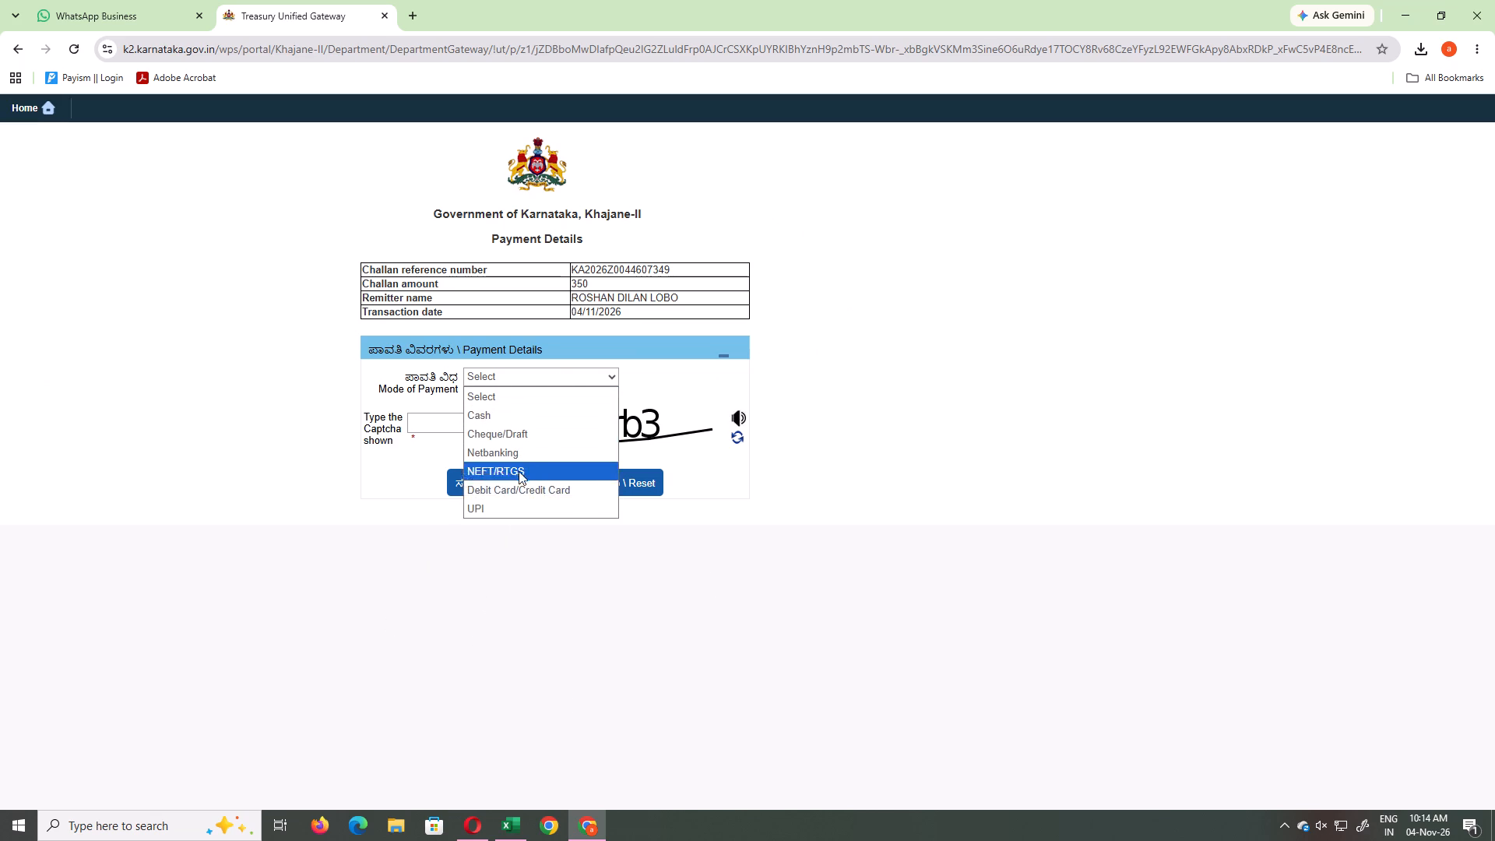
click(515, 503)
click(499, 426)
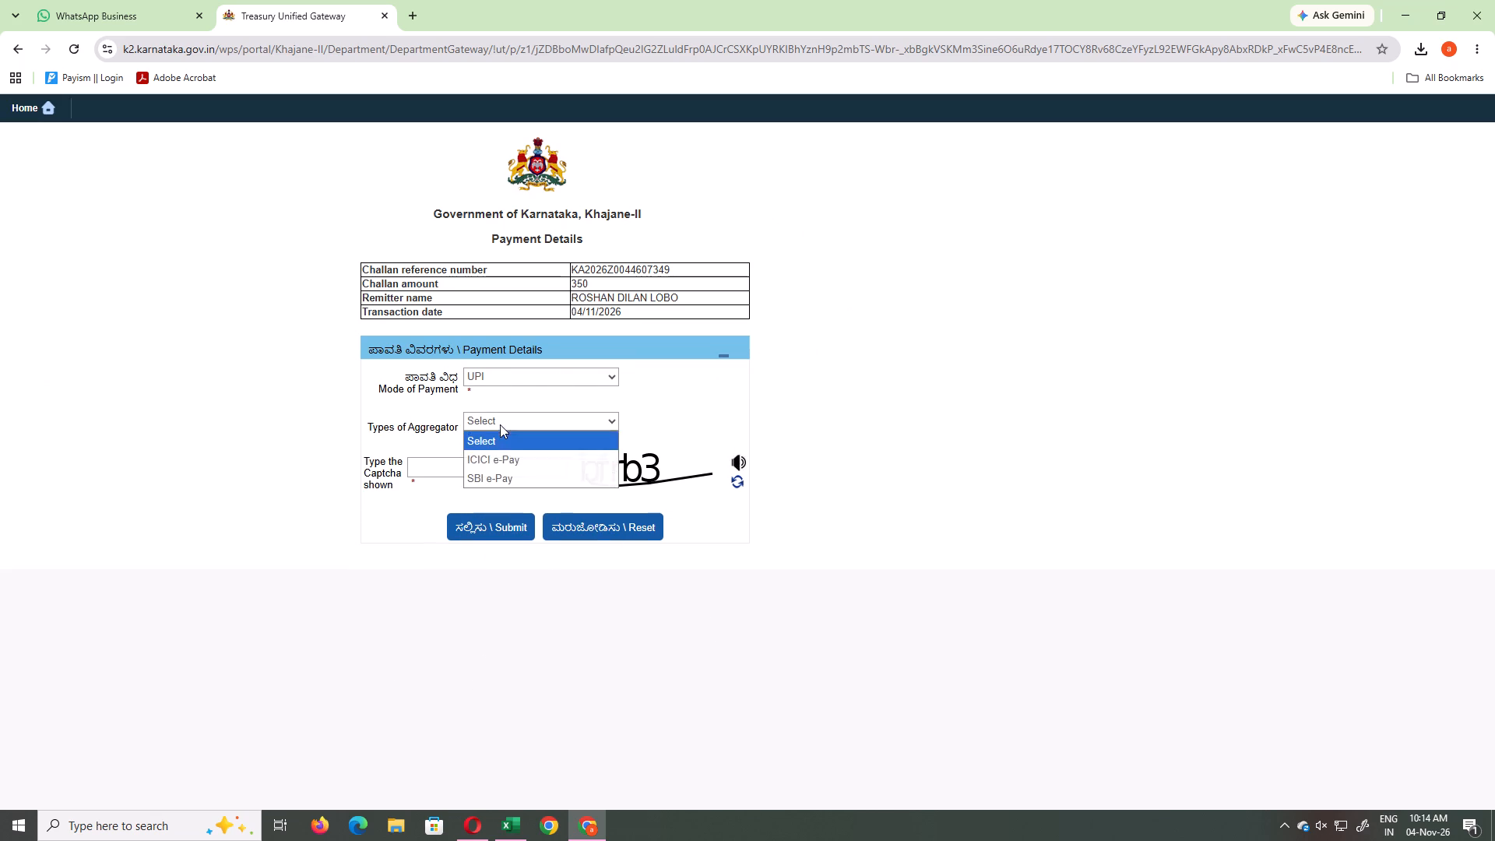
click(504, 461)
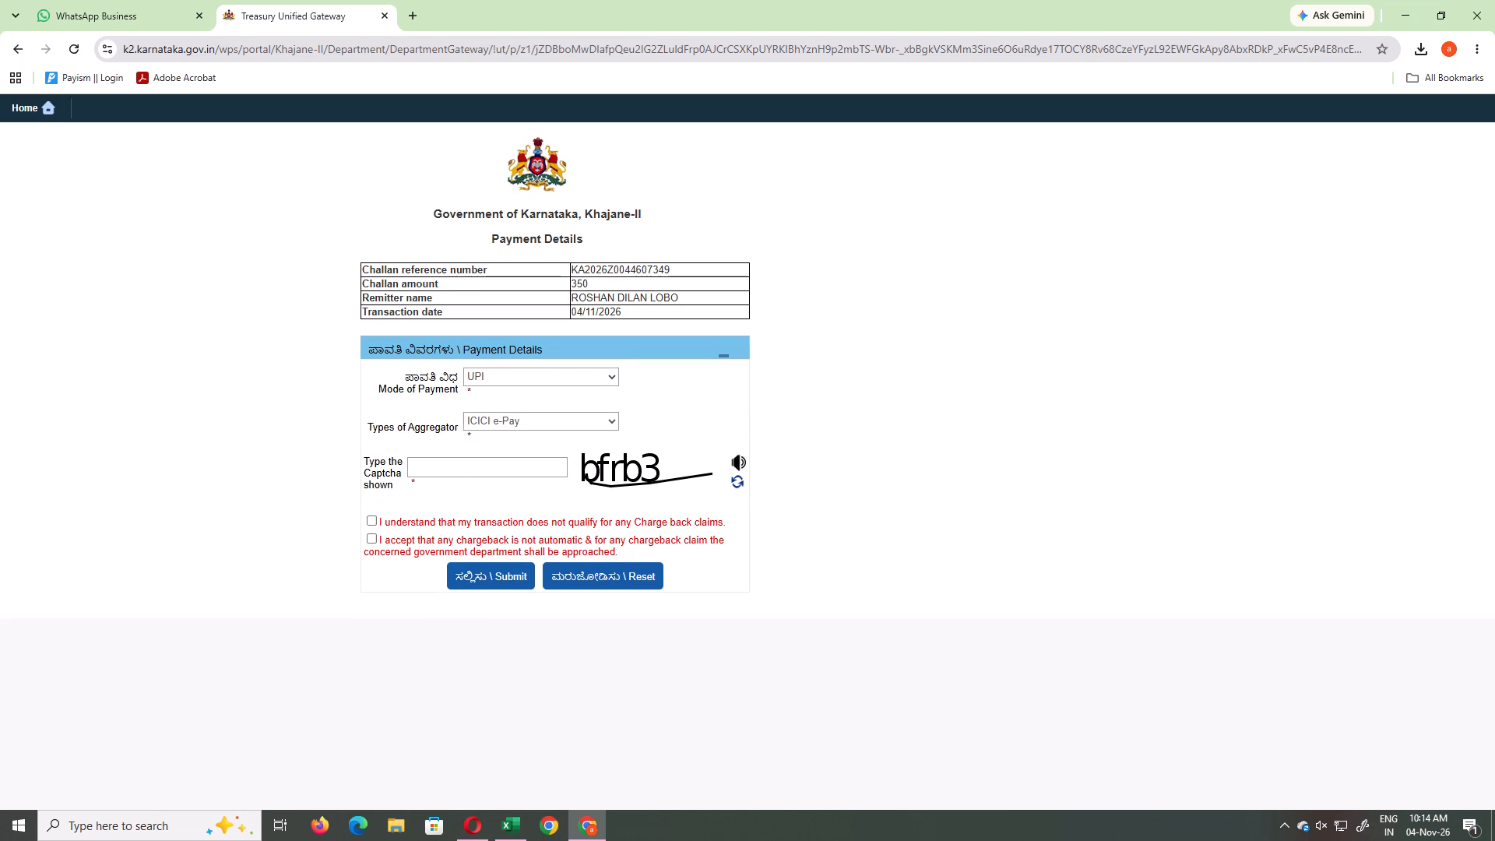
Enter the displayed captcha, accept both chargeback declarations and submit the payment details.
click(487, 471)
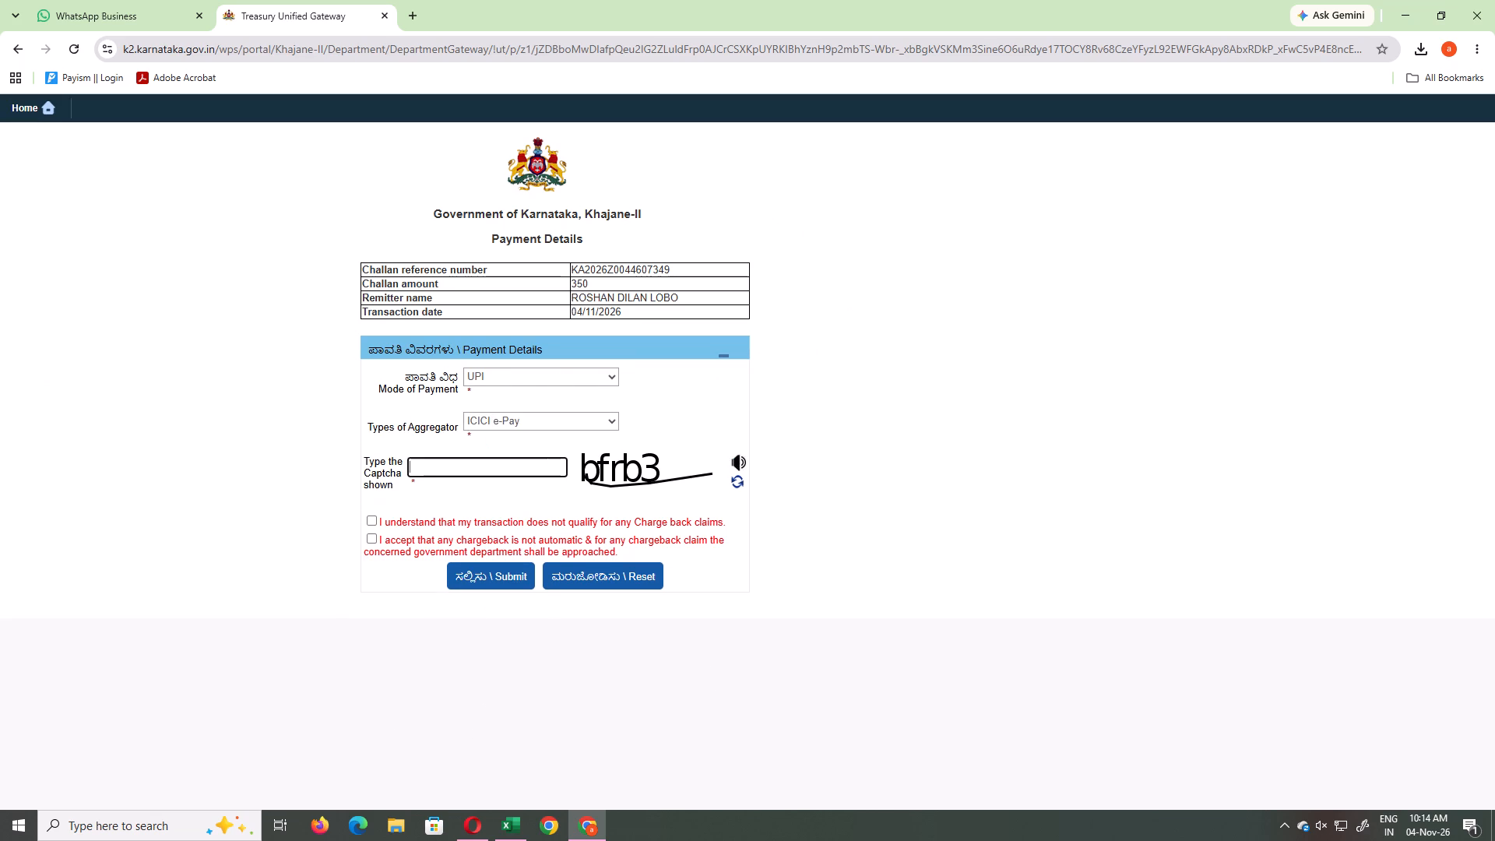
text(bfrb3)
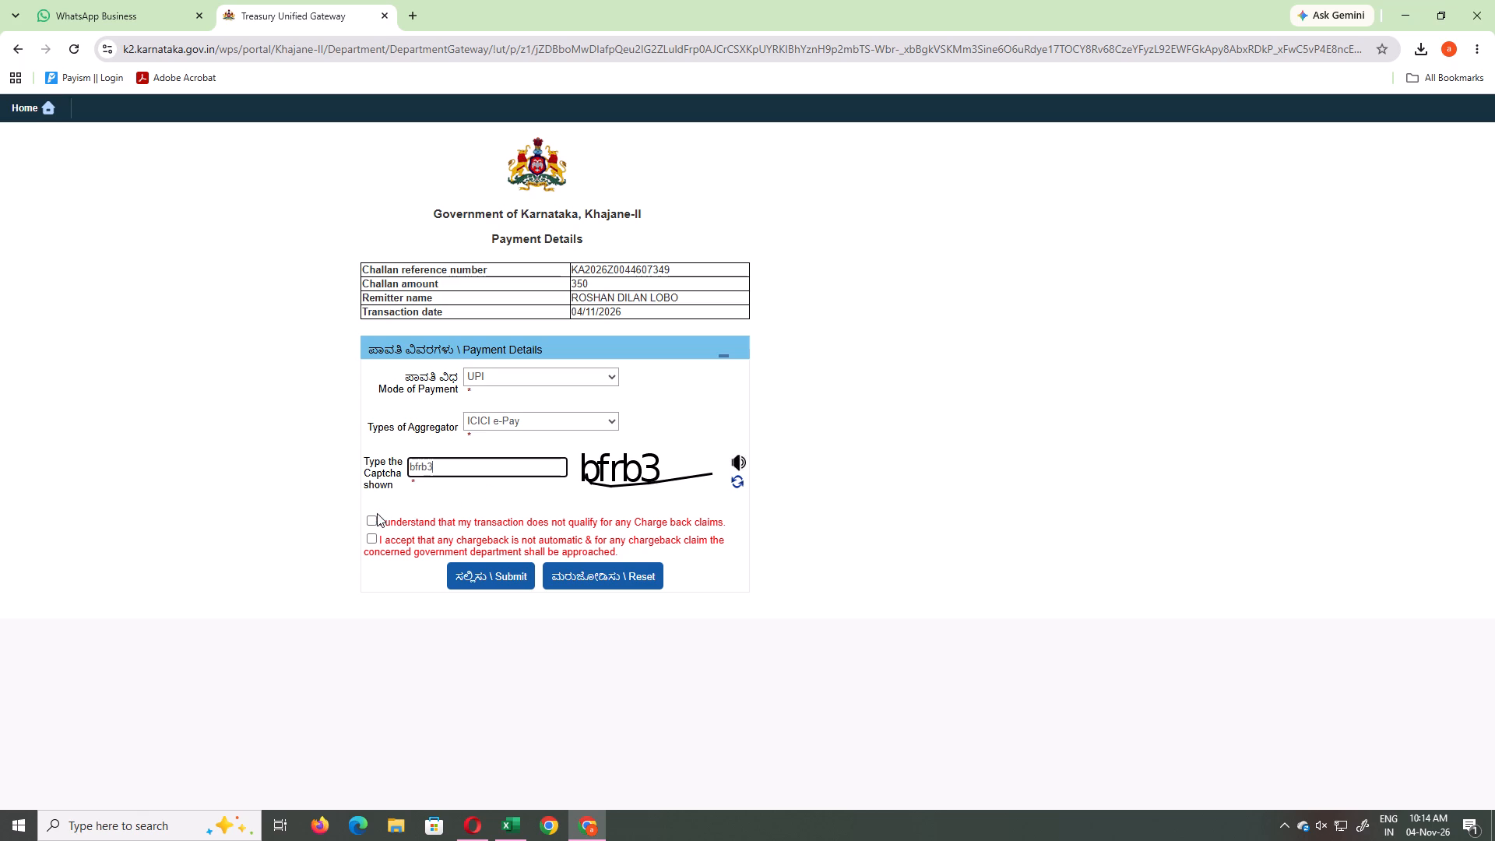
click(375, 518)
click(375, 538)
click(493, 577)
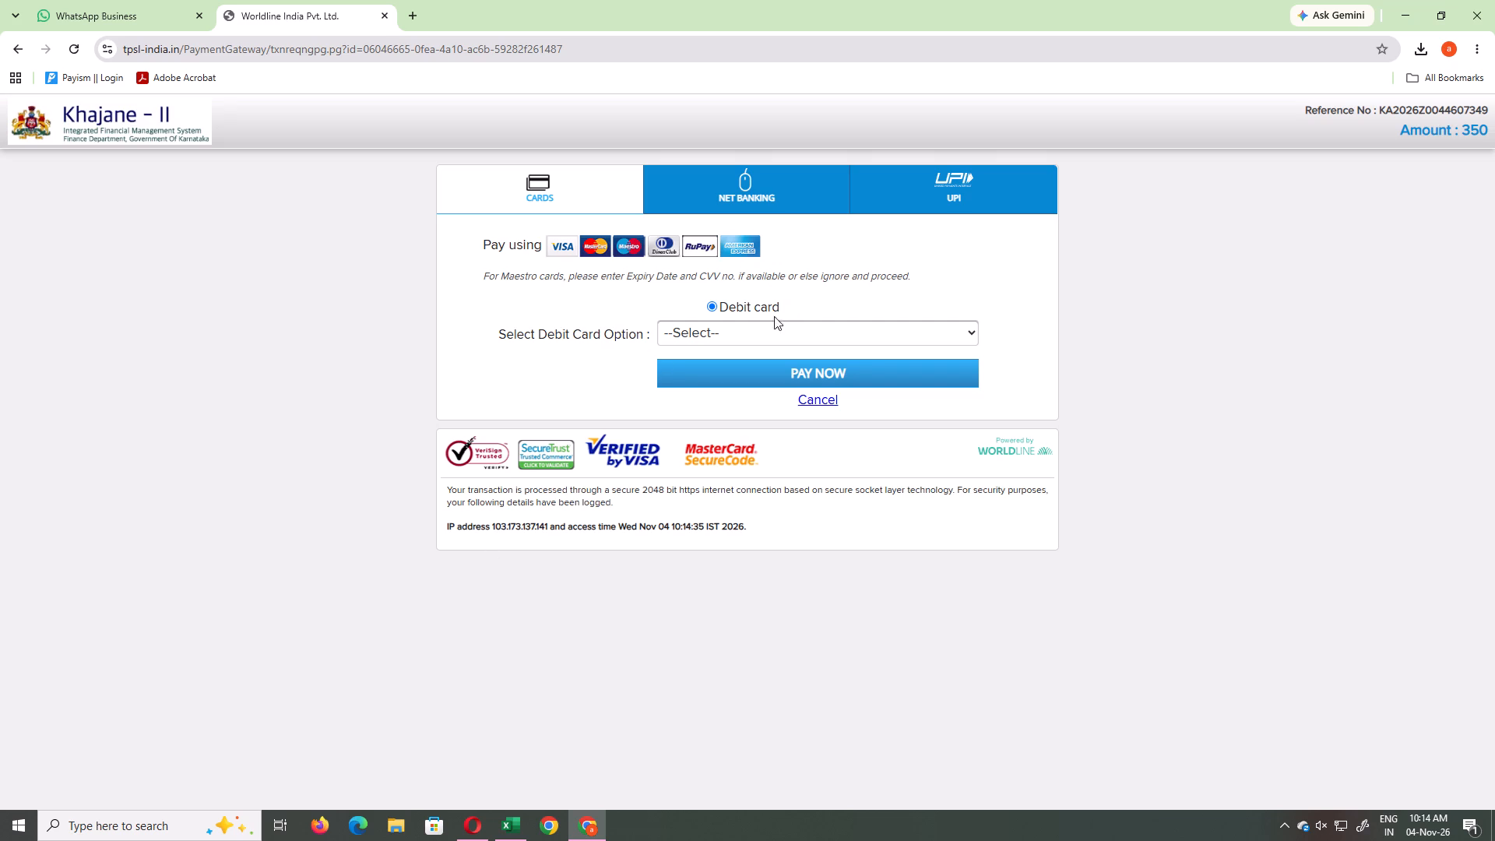
Choose UPI as the payment method on the gateway to bring up the payment QR code.
click(755, 333)
click(755, 333)
click(920, 195)
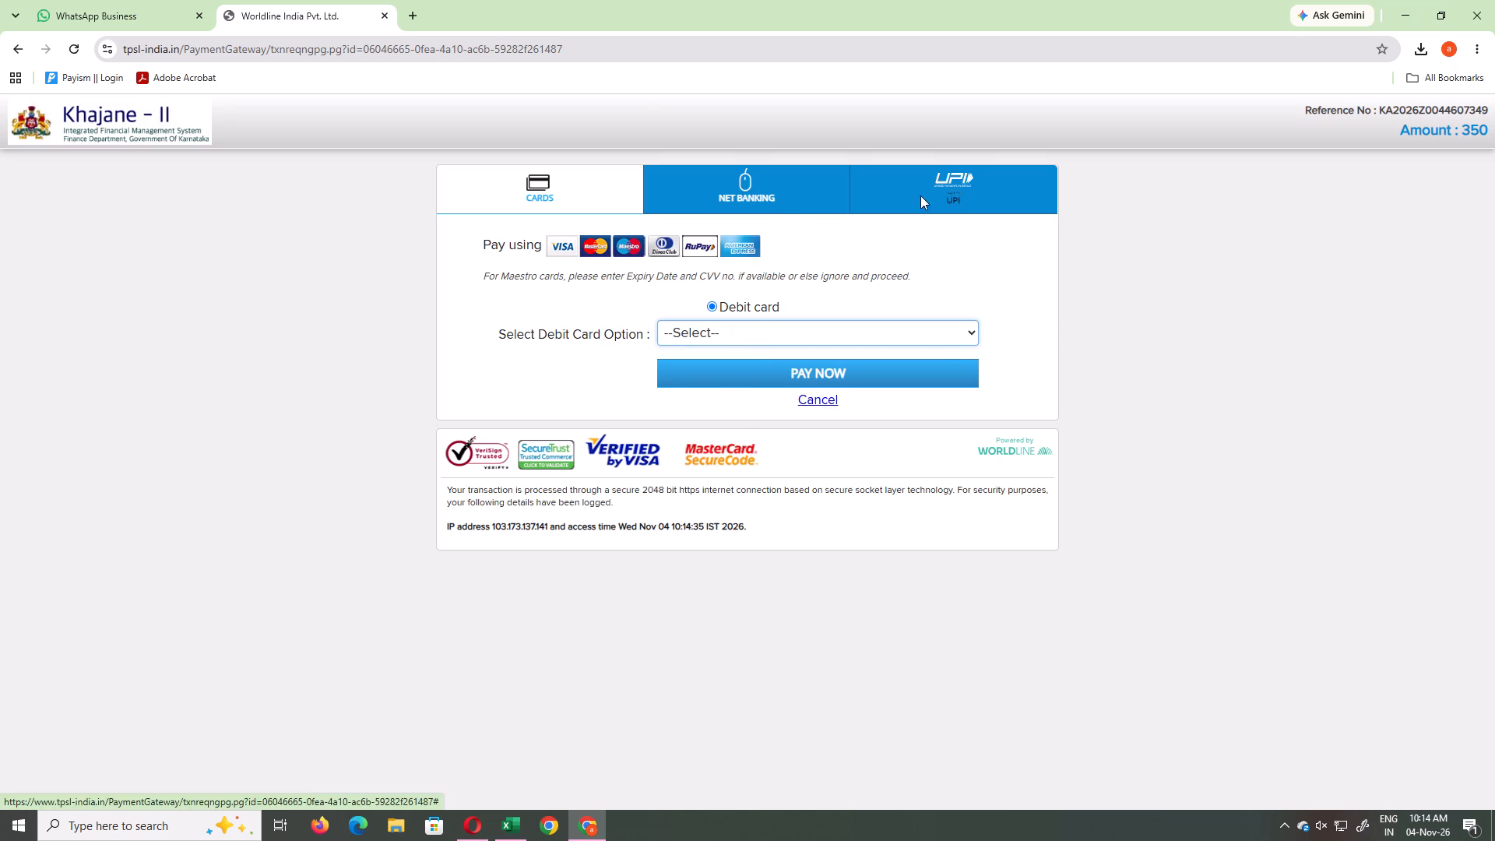
click(758, 316)
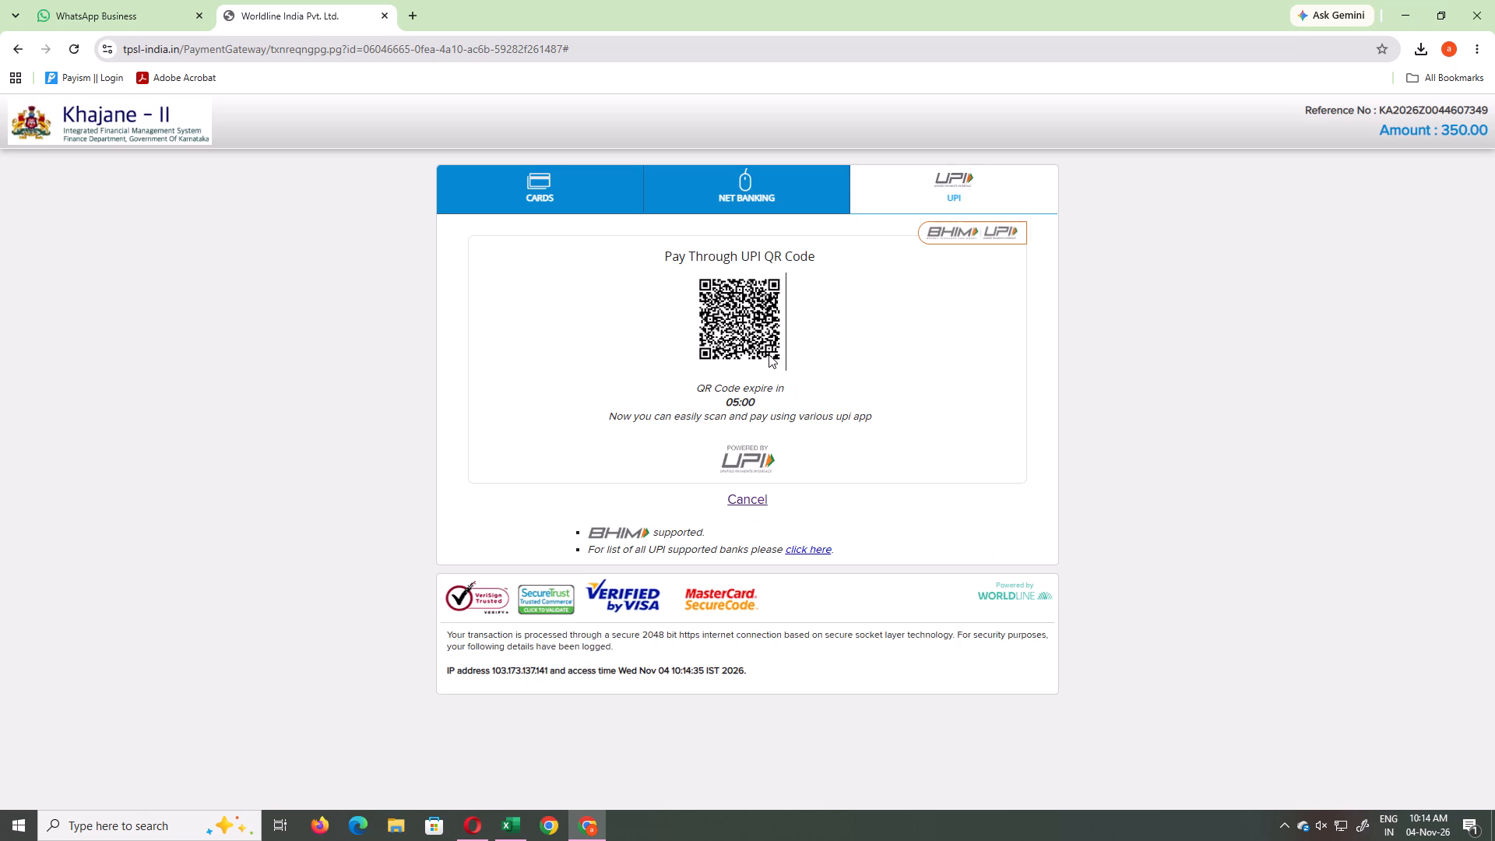
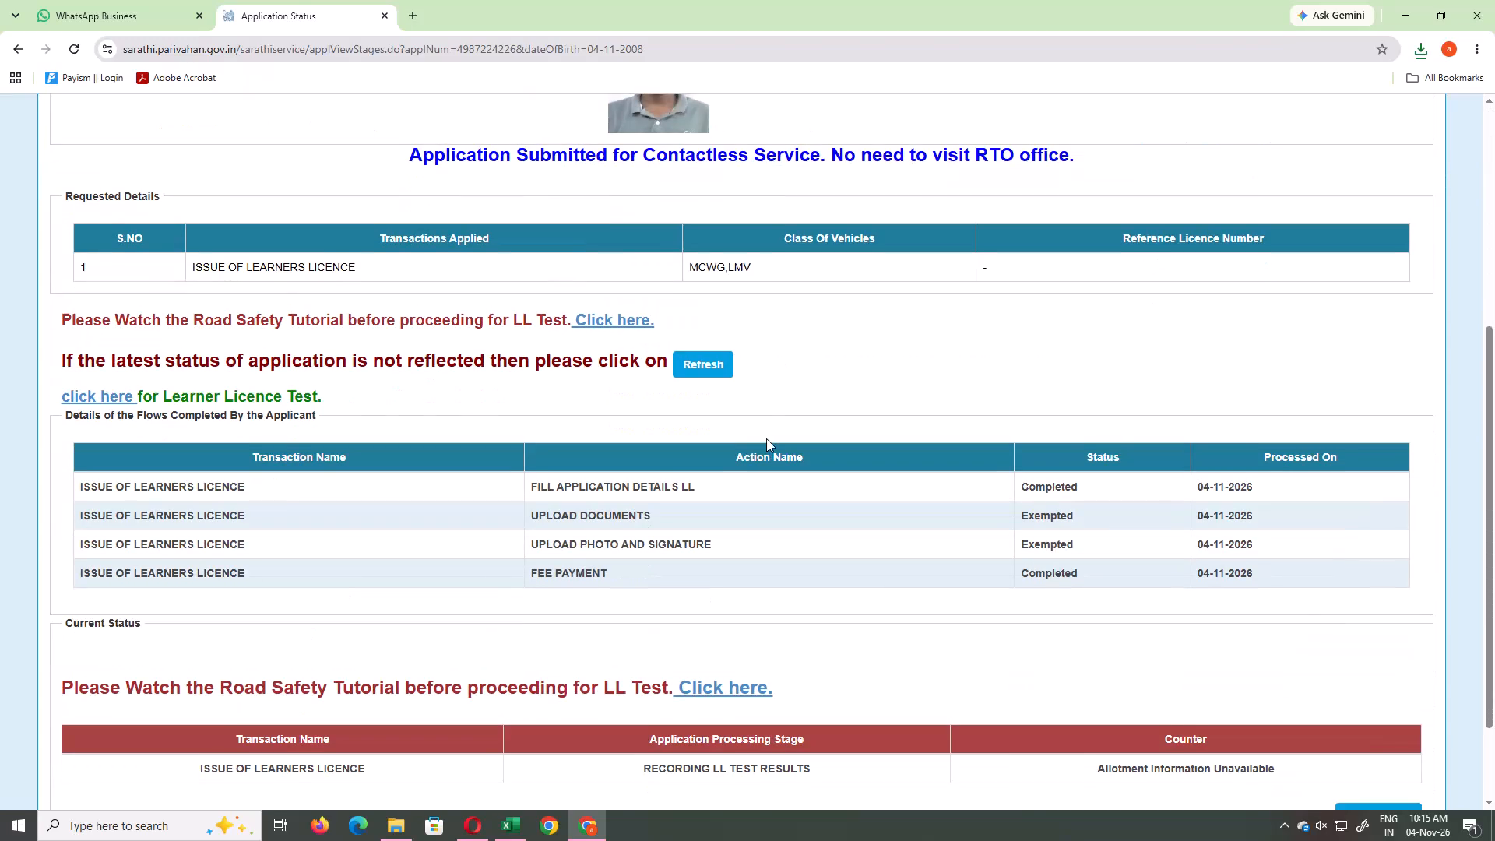
Review the learner's licence application status page, checking the completed flows, the current processing stage and the Learner Licence Test option.
scroll(792, 473, down, 3)
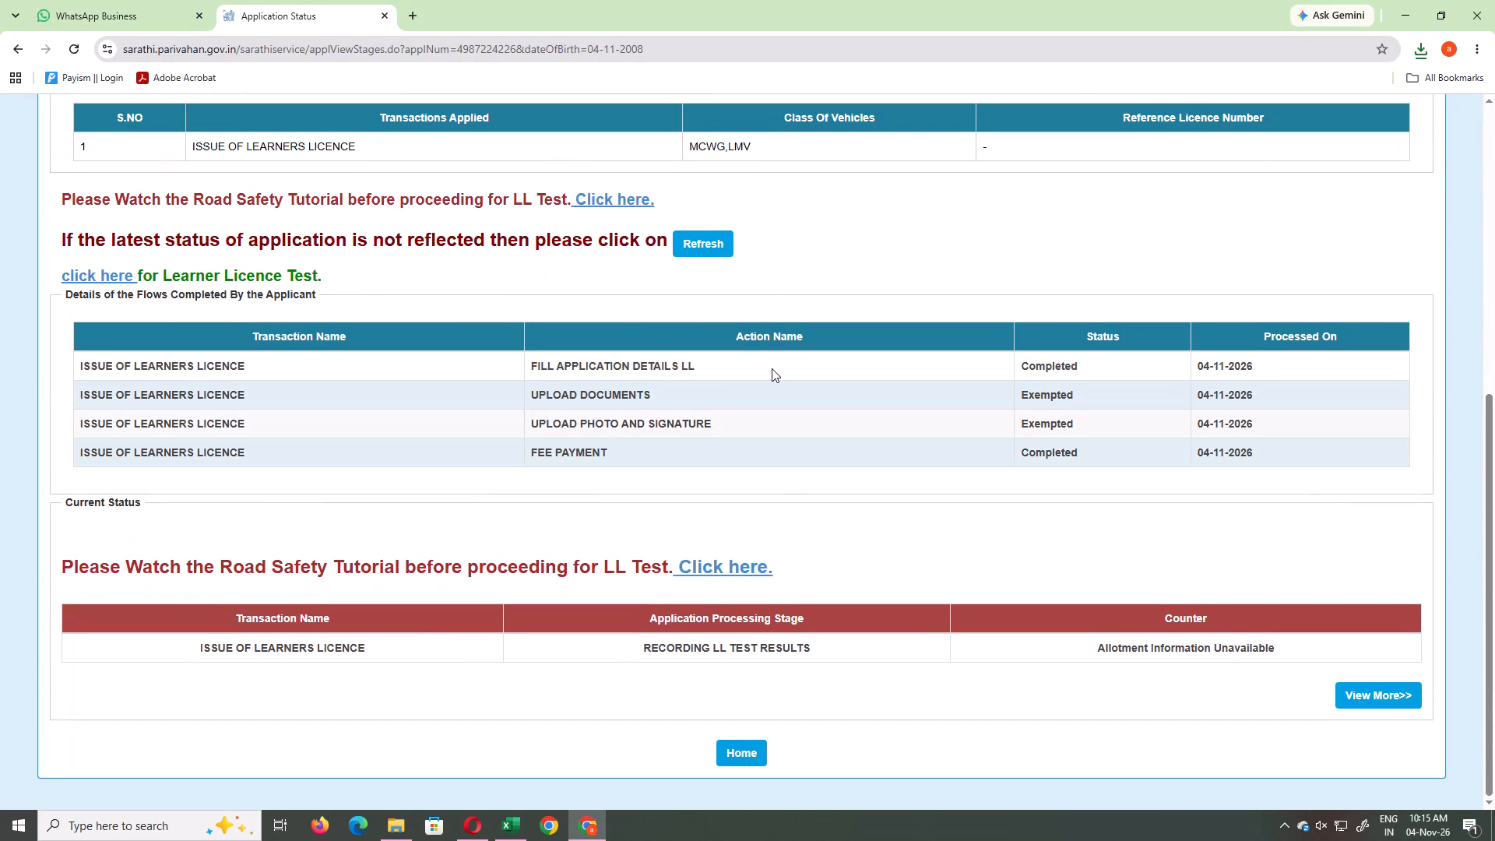
scroll(747, 386, up, 1)
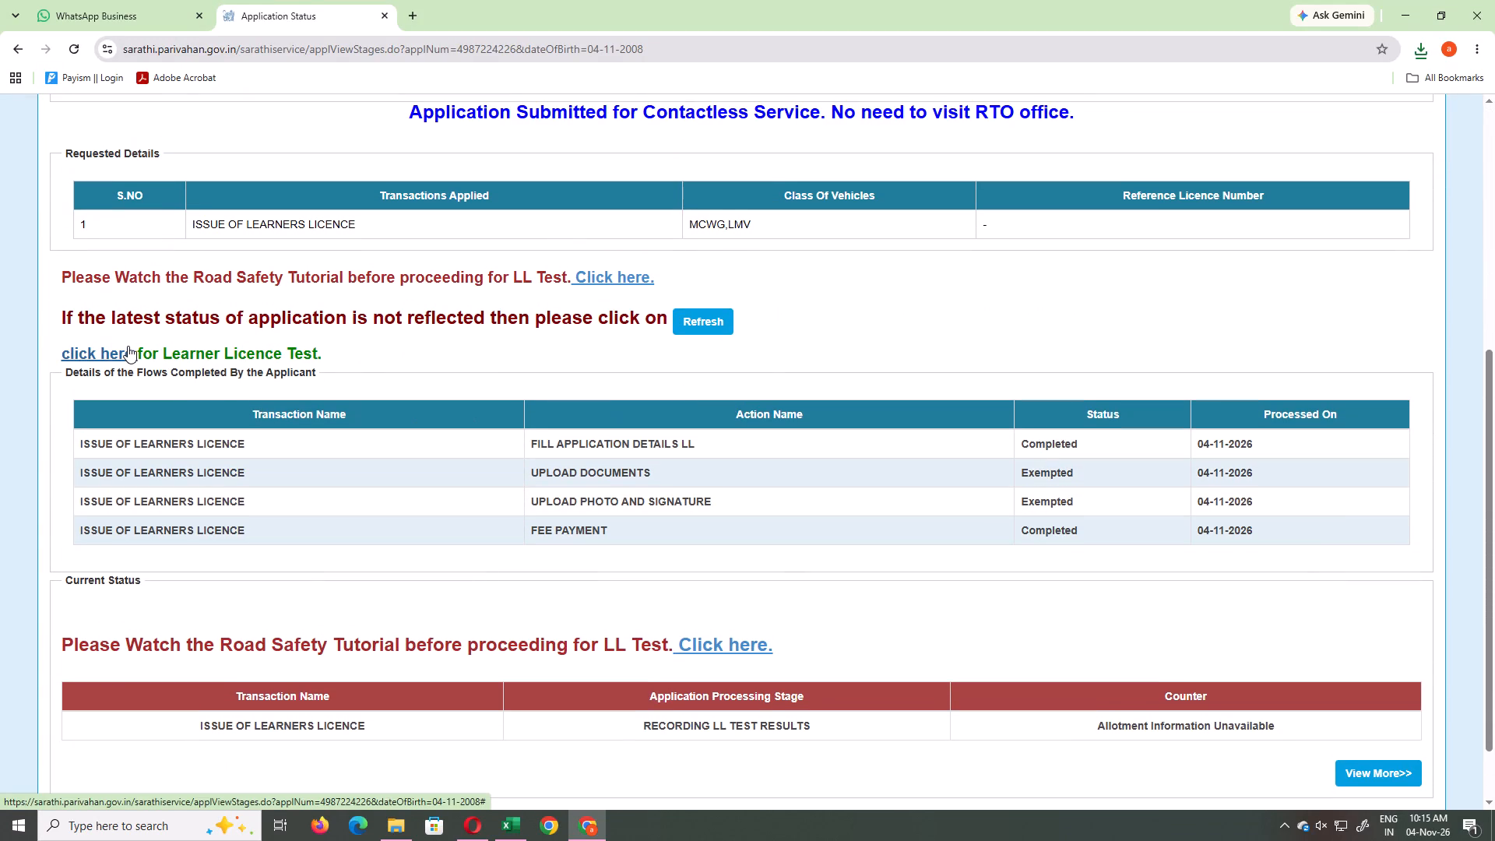
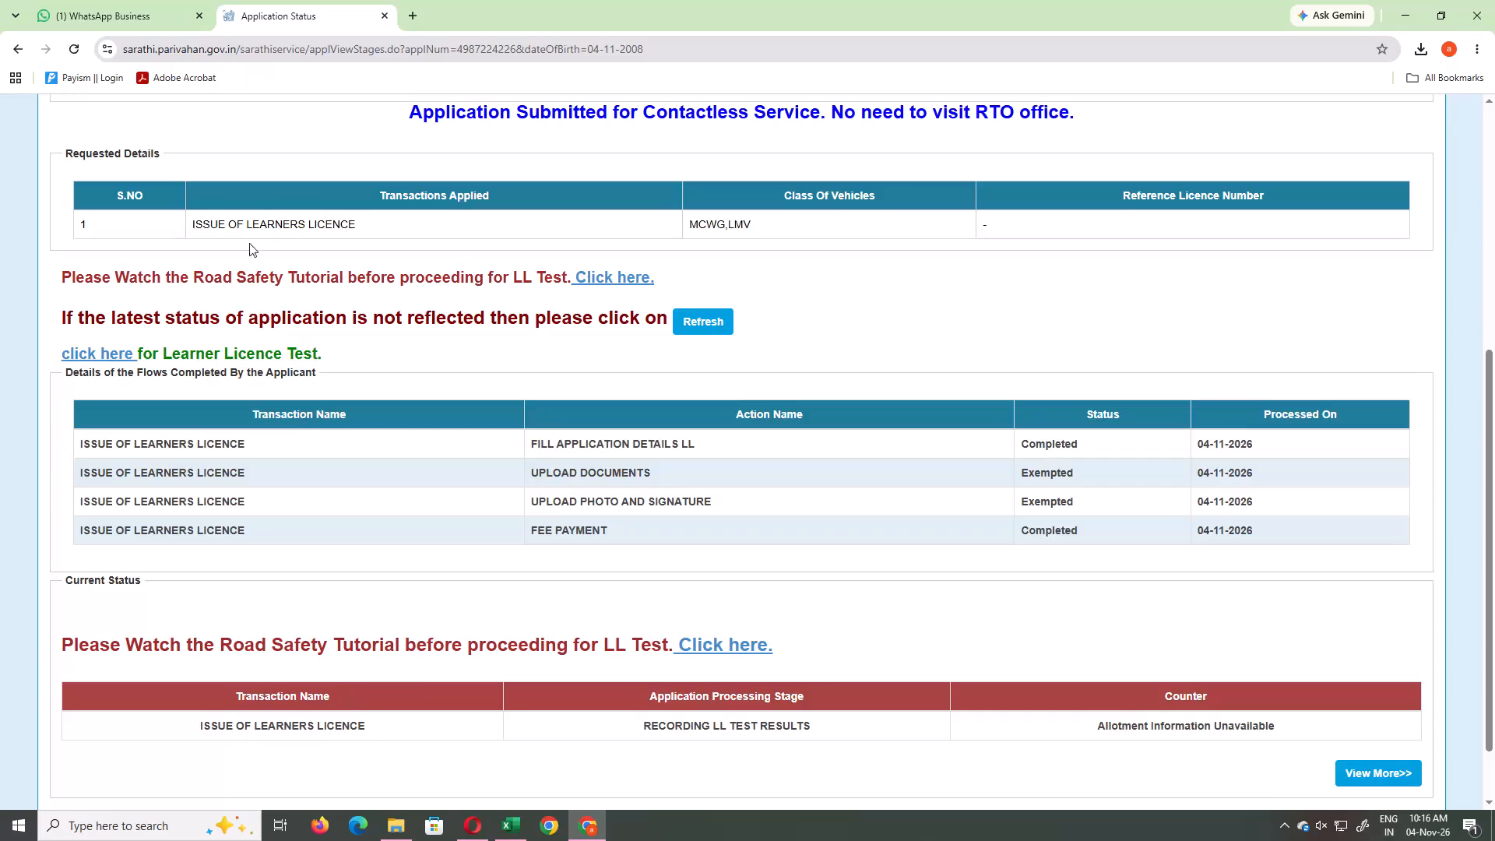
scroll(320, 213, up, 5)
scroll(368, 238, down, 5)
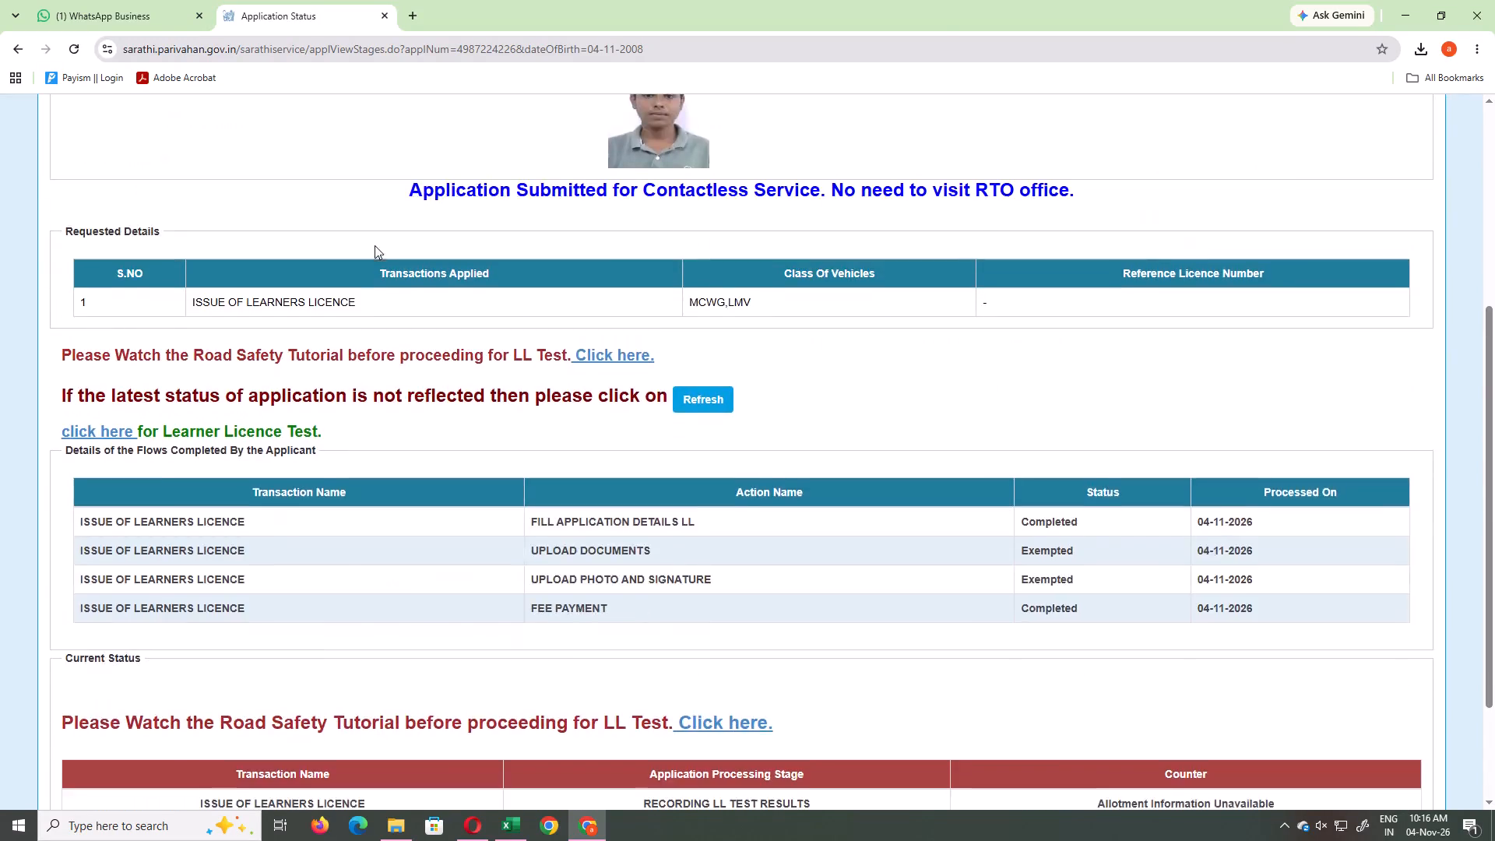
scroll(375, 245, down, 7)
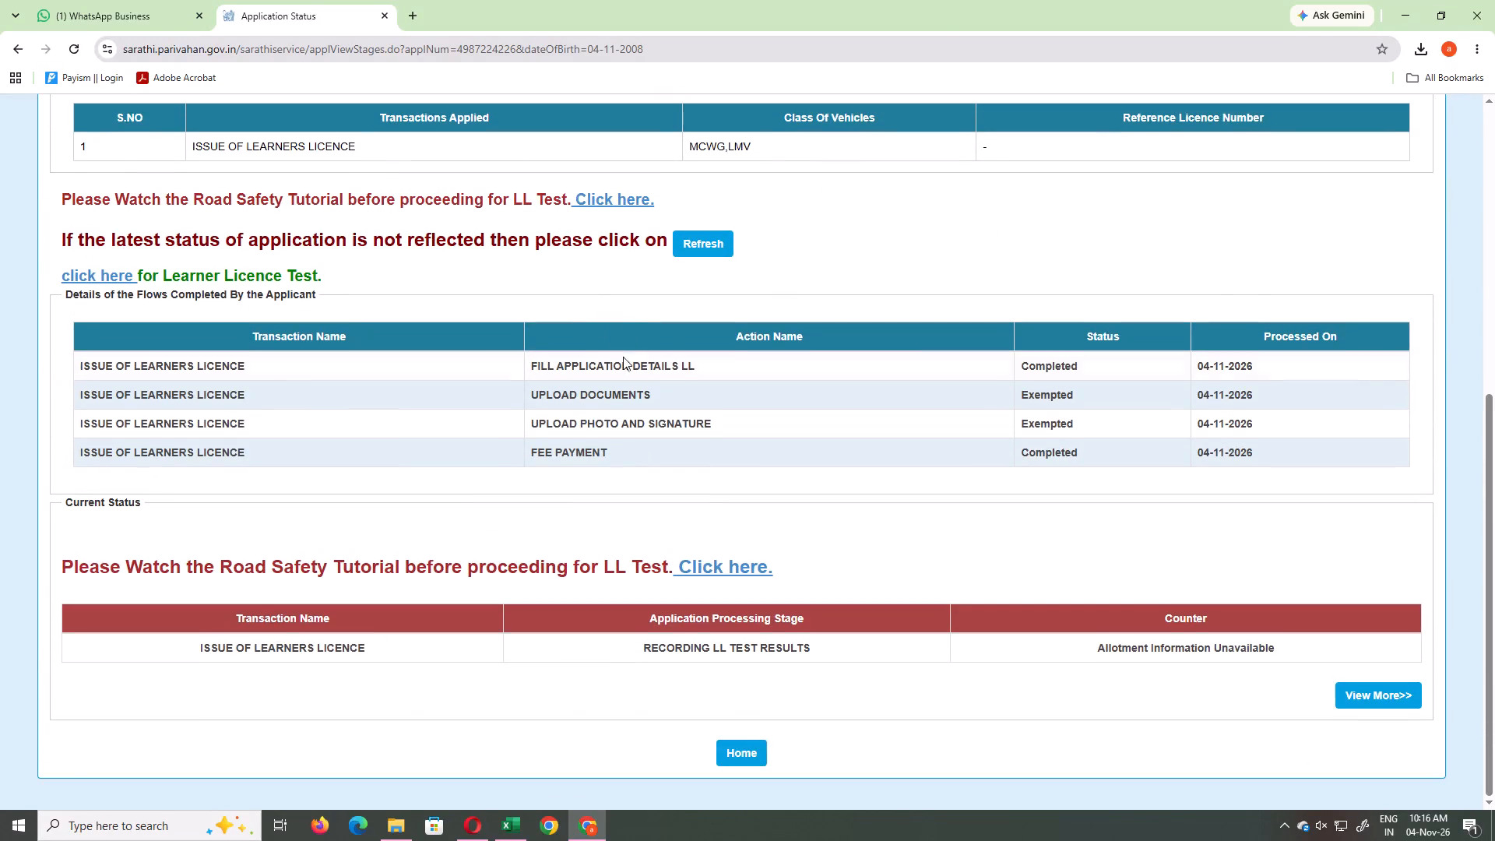